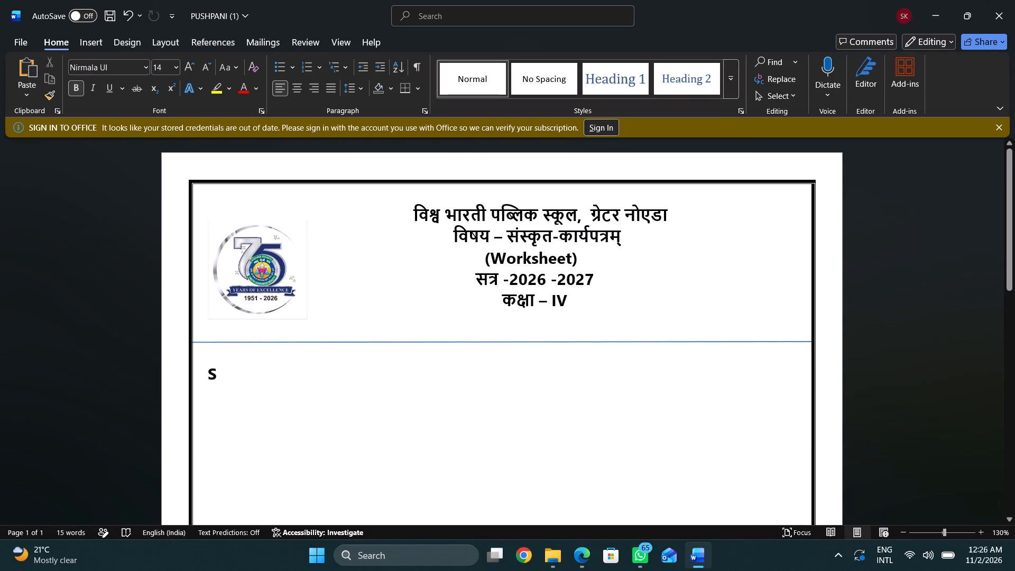
Delete the stray letter S below the worksheet header's horizontal line.
{"action": "left_click", "coordinate": [218, 370]}
{"action": "key", "text": "BackSpace"}
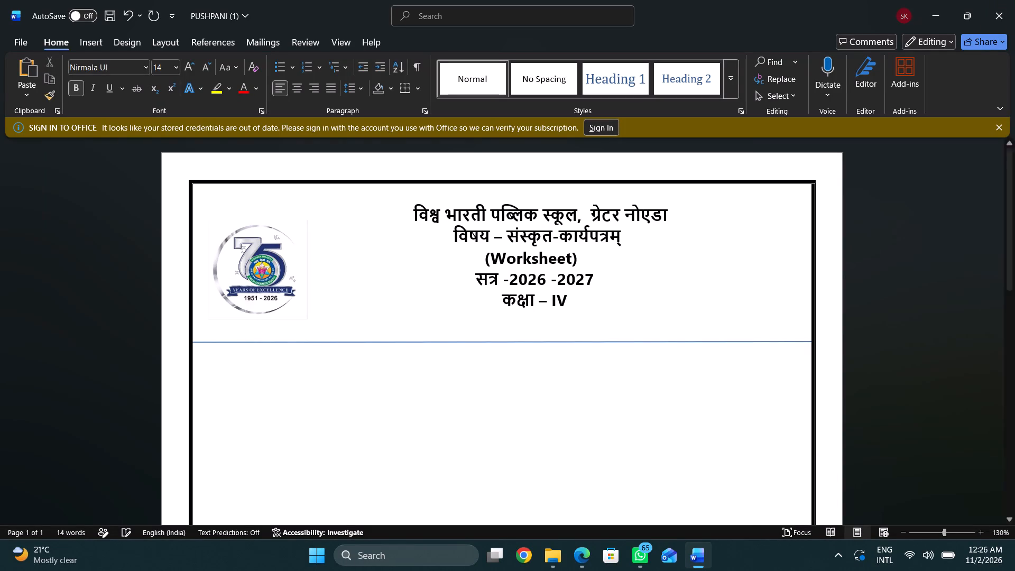
Close the Sanskrit worksheet document.
{"action": "left_click", "coordinate": [998, 3]}
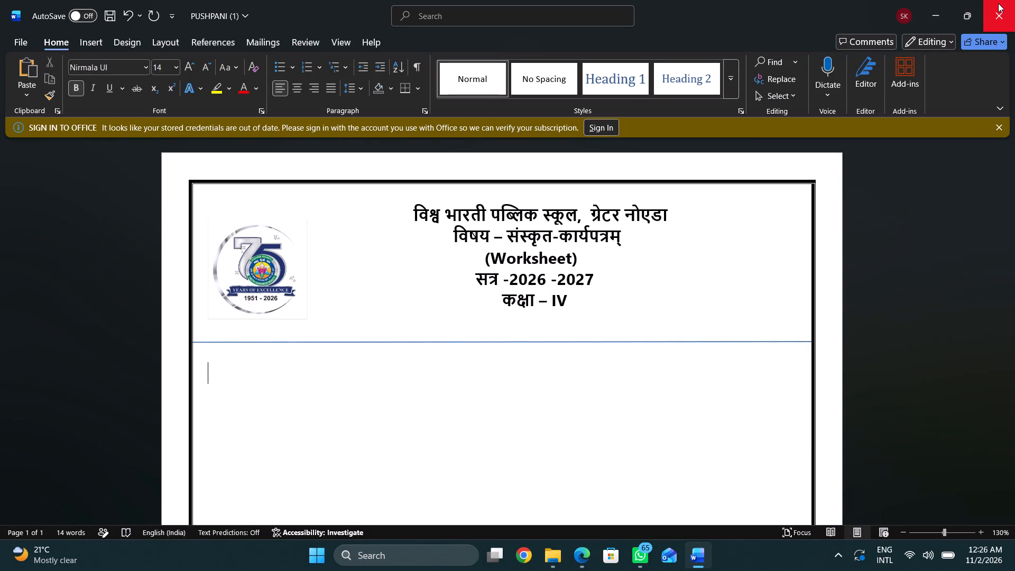
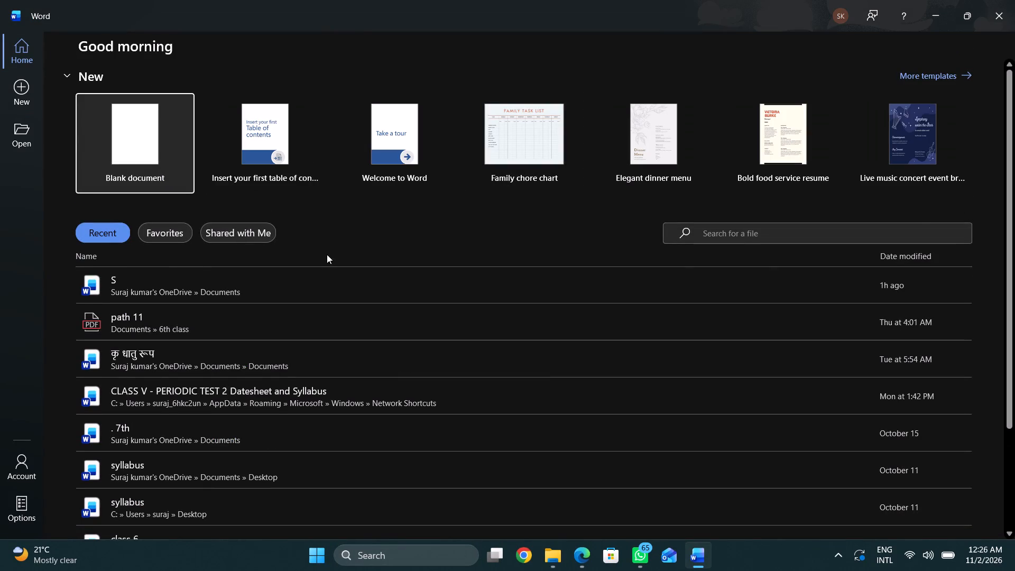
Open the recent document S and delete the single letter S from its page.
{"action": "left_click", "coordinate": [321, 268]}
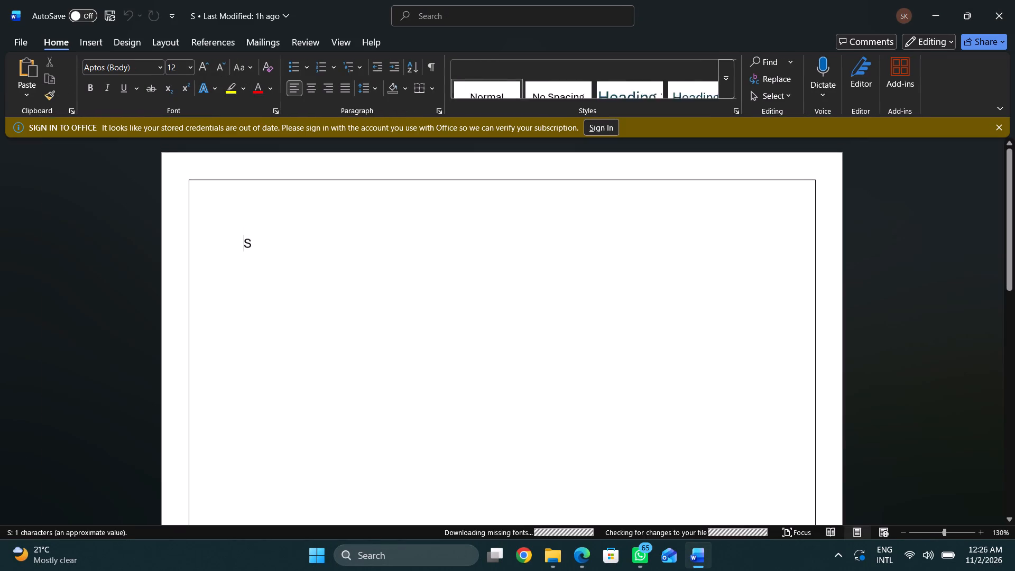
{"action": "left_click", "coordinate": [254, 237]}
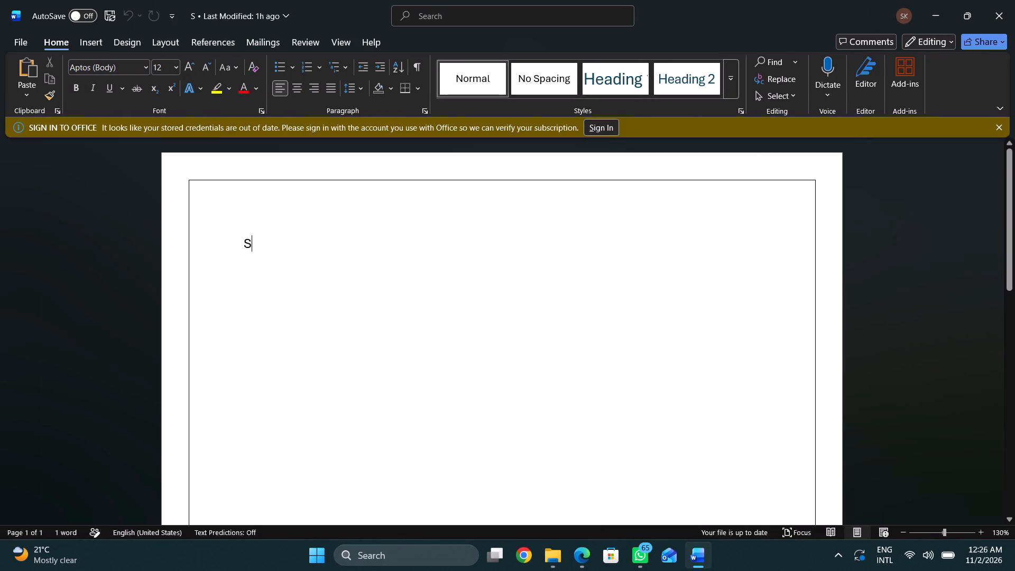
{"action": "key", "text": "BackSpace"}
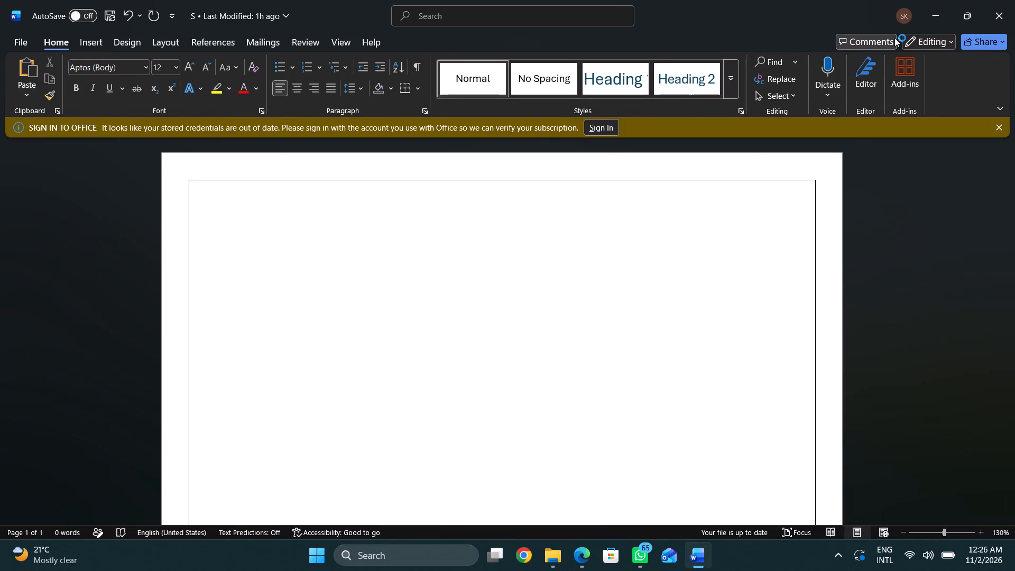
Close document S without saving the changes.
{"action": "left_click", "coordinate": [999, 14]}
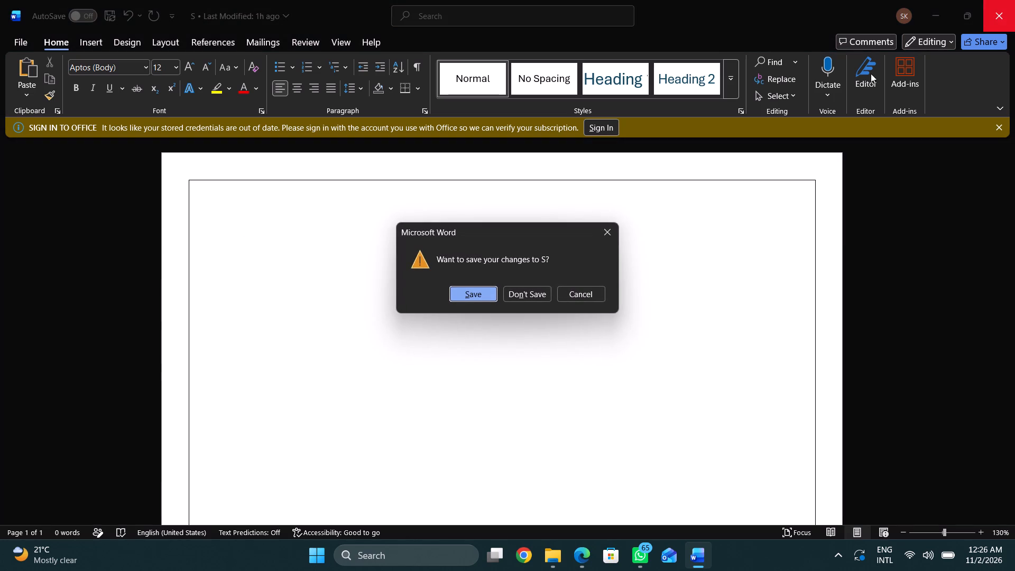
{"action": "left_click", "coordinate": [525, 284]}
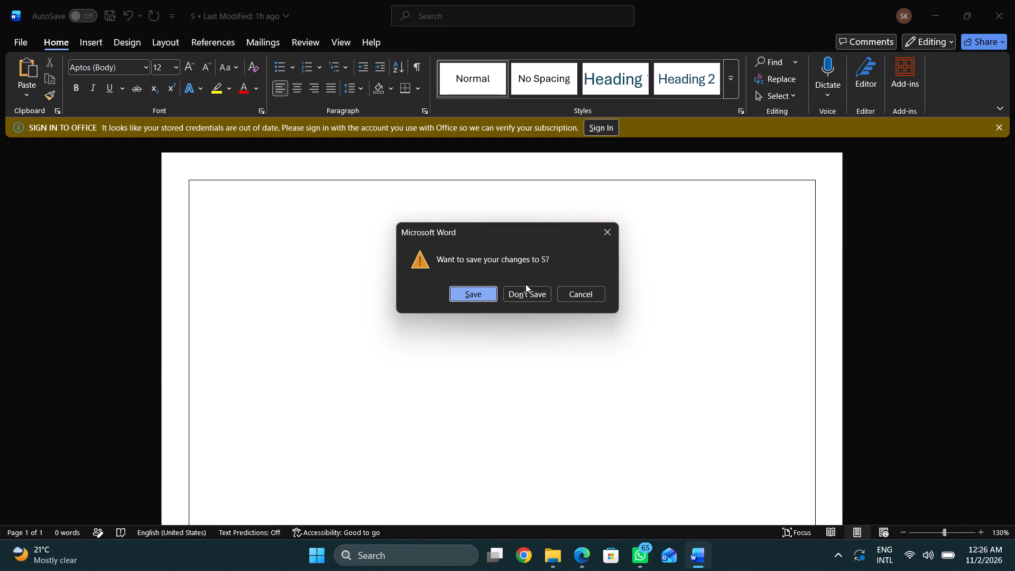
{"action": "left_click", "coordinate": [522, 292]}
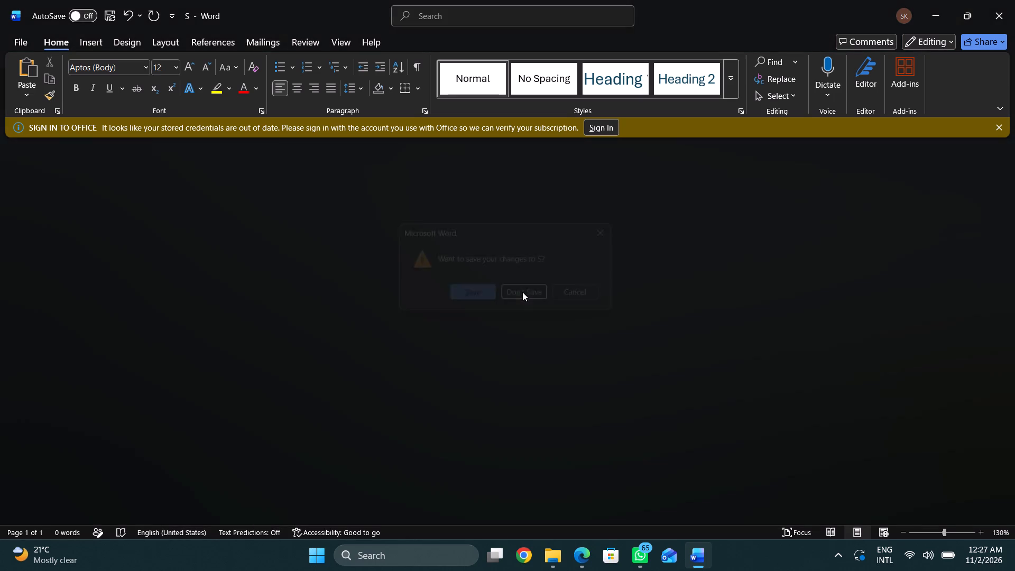
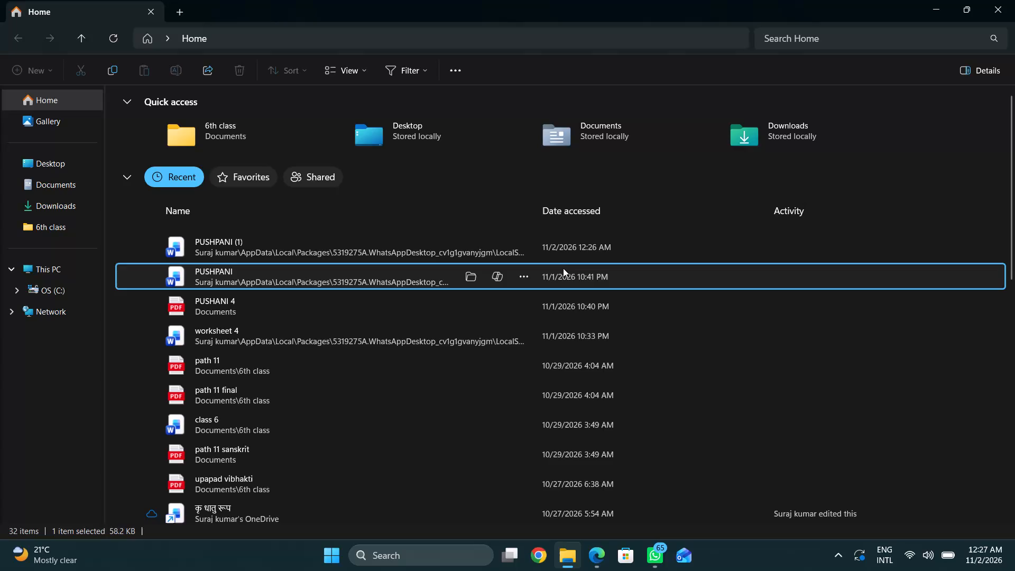
Open the recent Word document PUSHPANI, the one listed without a number in its name.
{"action": "left_click", "coordinate": [386, 269]}
{"action": "left_click", "coordinate": [373, 277]}
{"action": "key", "text": "Return"}
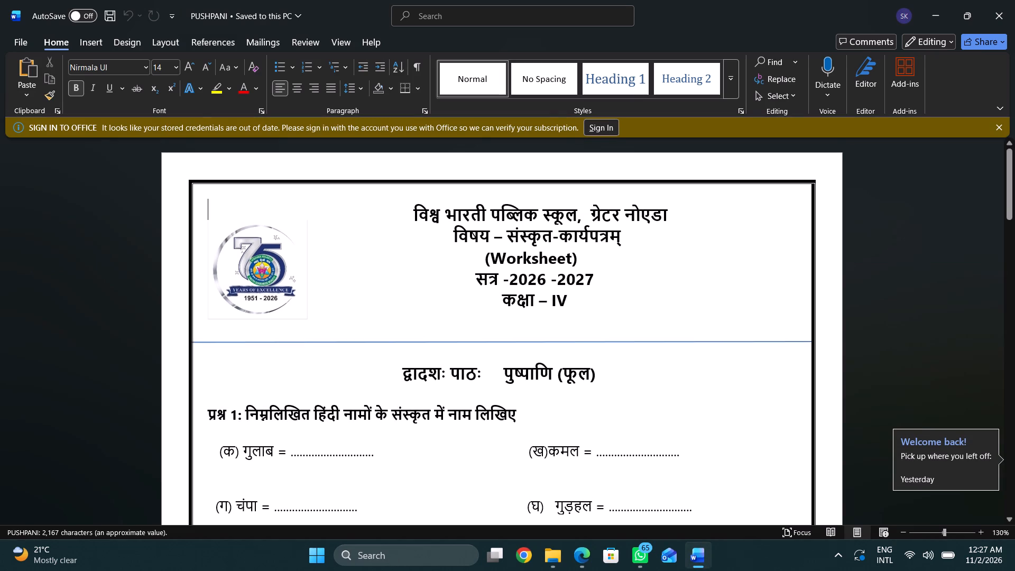
Select all worksheet content from the lesson heading द्वादशः पाठः पुष्पाणि (फूल) through the end of page 2.
{"action": "left_click_drag", "start_coordinate": [402, 365], "coordinate": [414, 388]}
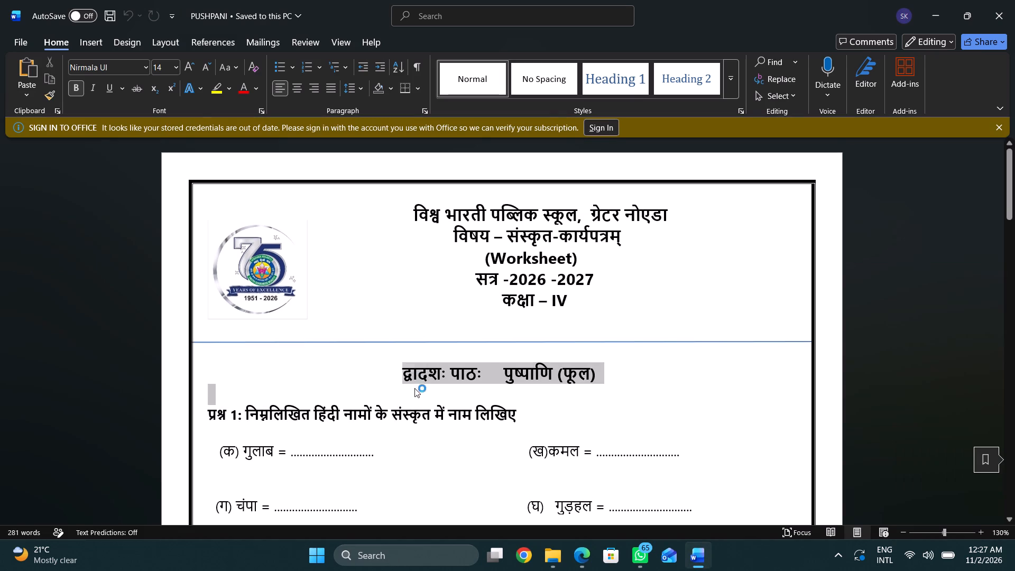
{"action": "left_click_drag", "start_coordinate": [414, 388], "coordinate": [402, 570]}
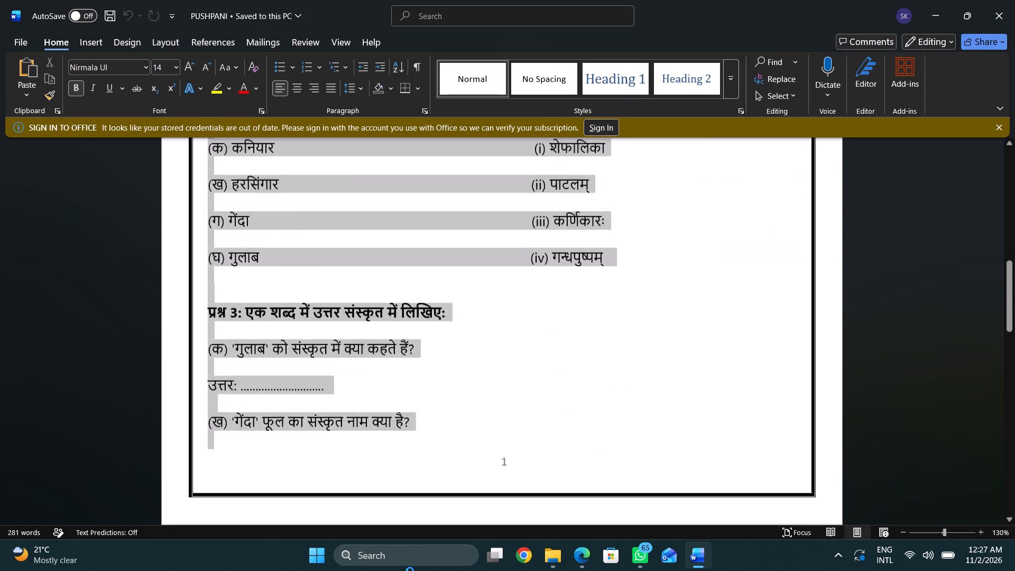
{"action": "left_click_drag", "start_coordinate": [402, 570], "coordinate": [401, 570]}
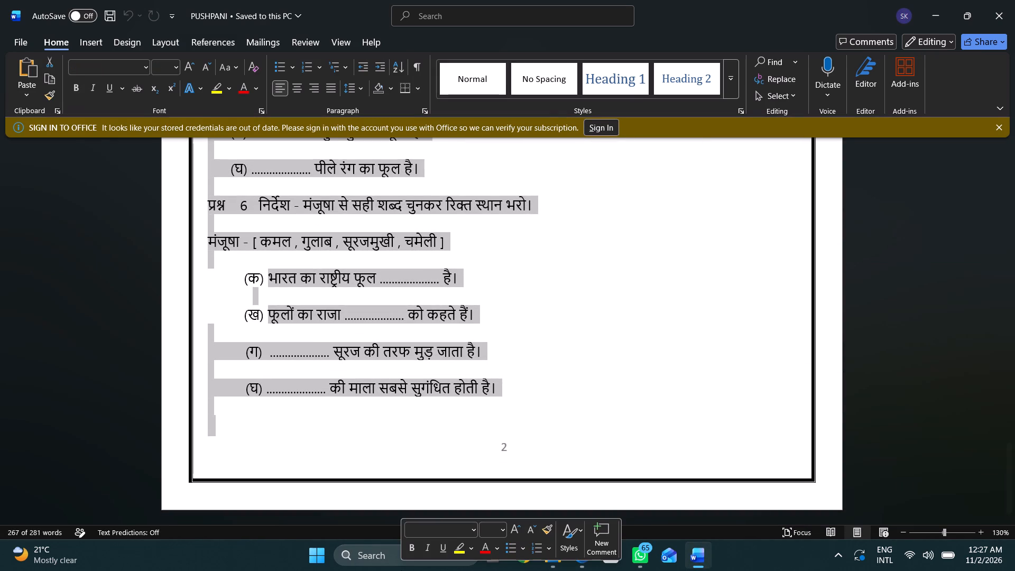
Delete the selected worksheet content from the lesson heading द्वादशः पाठः पुष्पाणि (फूल) through the end of page 2.
{"action": "key", "text": "BackSpace"}
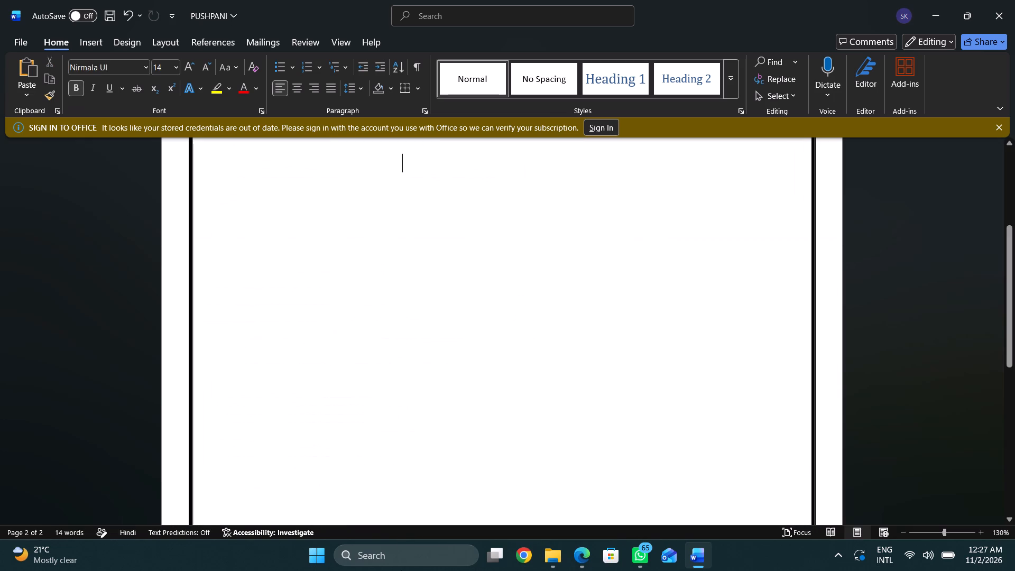
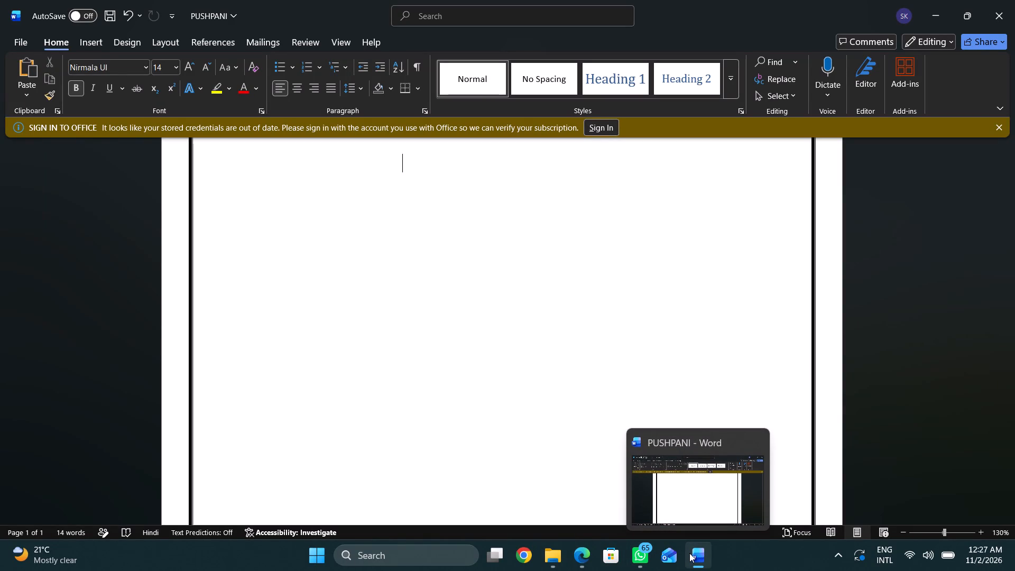
Paste the copied Sanskrit colours worksheet content at the start of the empty body, just below the school header's blue line.
{"action": "scroll", "coordinate": [597, 310], "scroll_direction": "up", "scroll_amount": 3}
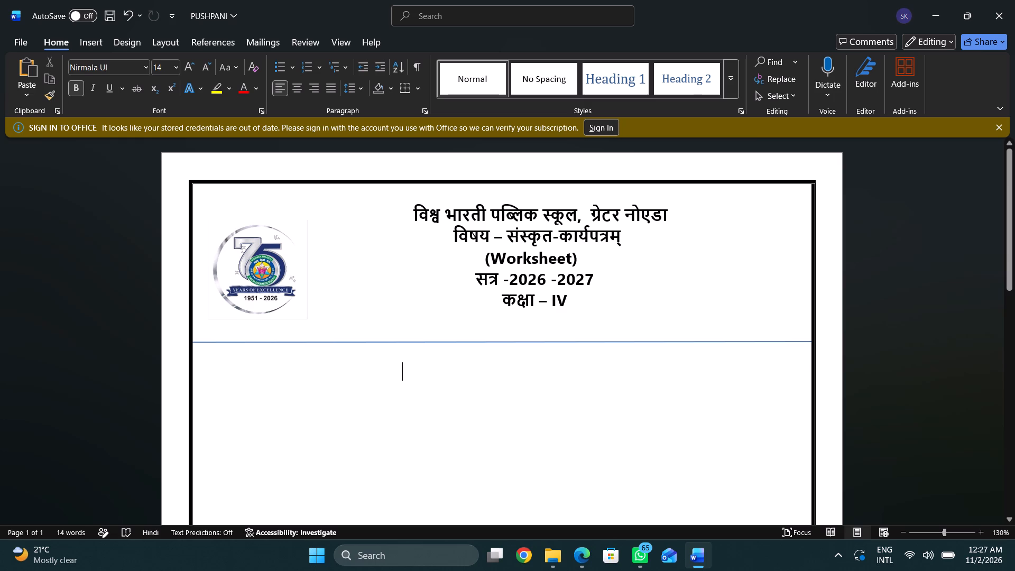
{"action": "left_click", "coordinate": [217, 371]}
{"action": "key", "text": "ctrl+v"}
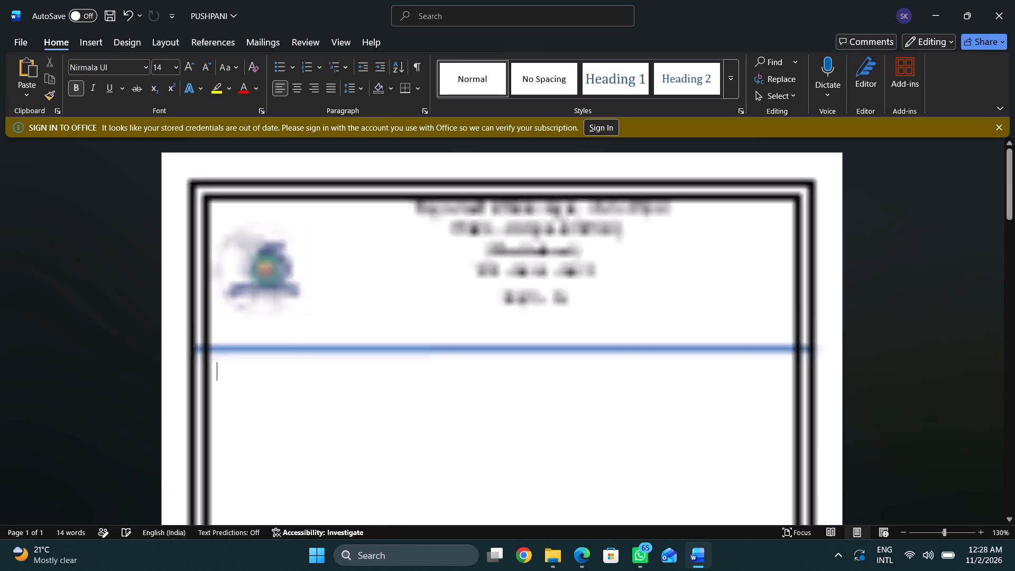
{"action": "scroll", "coordinate": [217, 371], "scroll_direction": "up", "scroll_amount": 3}
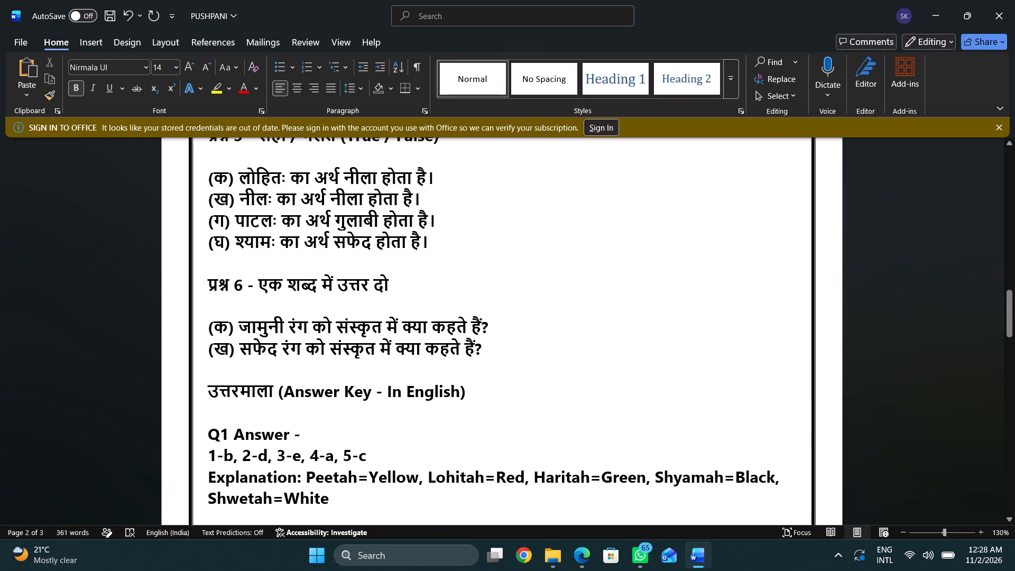
Delete the answer key section from the heading उत्तरमाला (Answer Key - In English) through the end of the document.
{"action": "left_click_drag", "start_coordinate": [206, 388], "coordinate": [248, 499]}
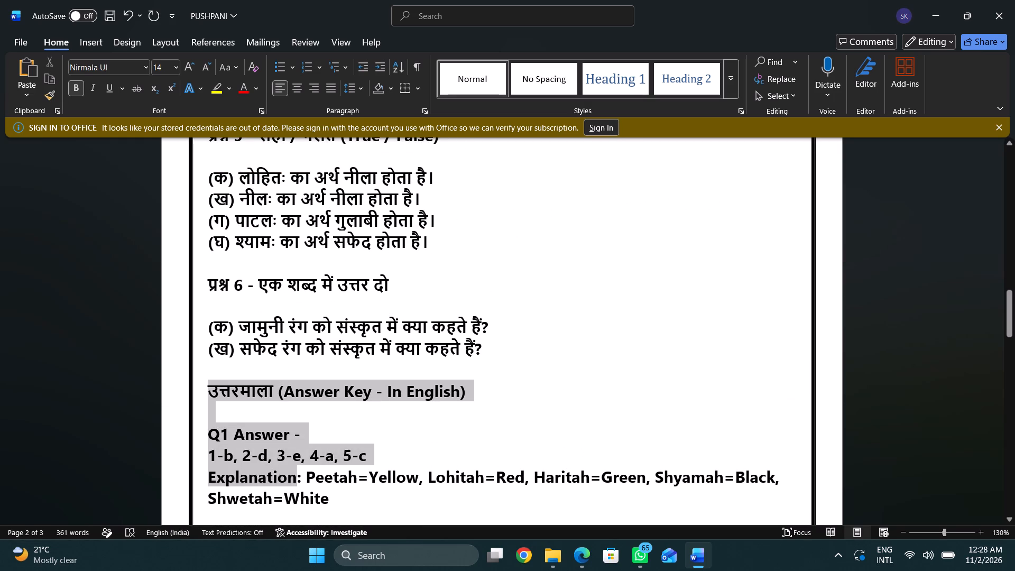
{"action": "left_click_drag", "start_coordinate": [248, 499], "coordinate": [407, 477]}
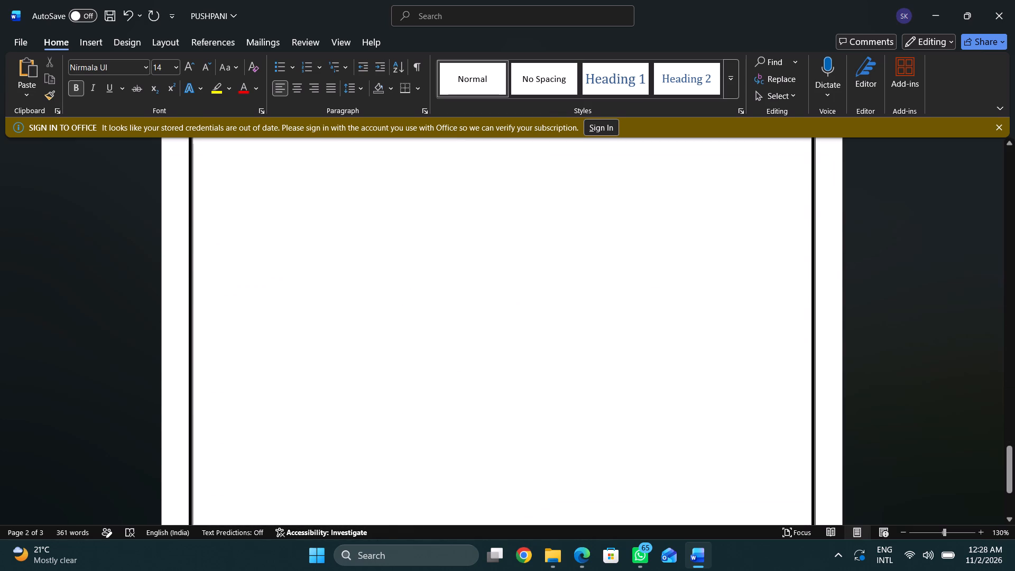
{"action": "key", "text": "BackSpace"}
Indent the title line वर्णाः - कार्यपत्रिका with spaces so it sits roughly centred under the school header.
{"action": "scroll", "coordinate": [407, 477], "scroll_direction": "up", "scroll_amount": 10}
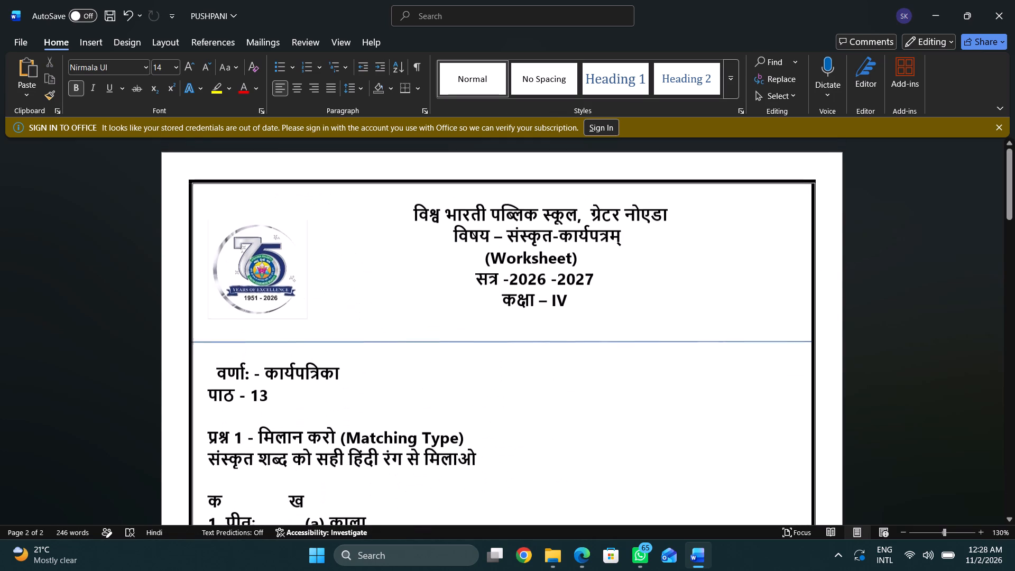
{"action": "left_click", "coordinate": [216, 370]}
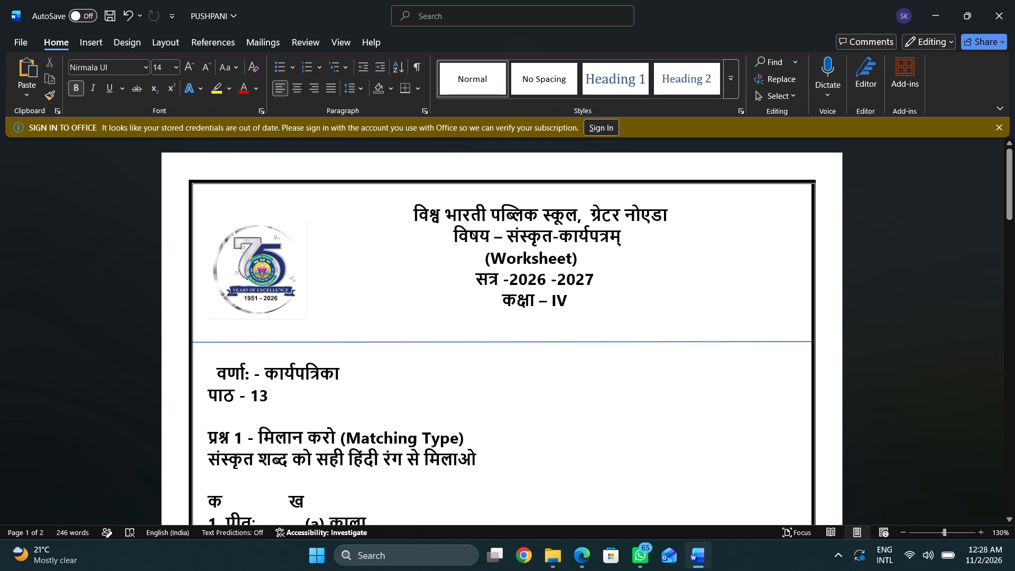
{"action": "key", "text": "space"}
{"action": "key", "text": "space"}
{"action": "key", "text": "space"}
{"action": "key", "text": "space"}
{"action": "key", "text": "space"}
{"action": "key", "text": "space"}
{"action": "key", "text": "space"}
{"action": "key", "text": "space"}
{"action": "key", "text": "space"}
{"action": "key", "text": "space"}
{"action": "key", "text": "space"}
{"action": "key", "text": "space"}
{"action": "key", "text": "space"}
{"action": "key", "text": "space"}
{"action": "key", "text": "space"}
{"action": "key", "text": "space"}
{"action": "key", "text": "space"}
{"action": "key", "text": "space"}
{"action": "key", "text": "space"}
{"action": "key", "text": "space"}
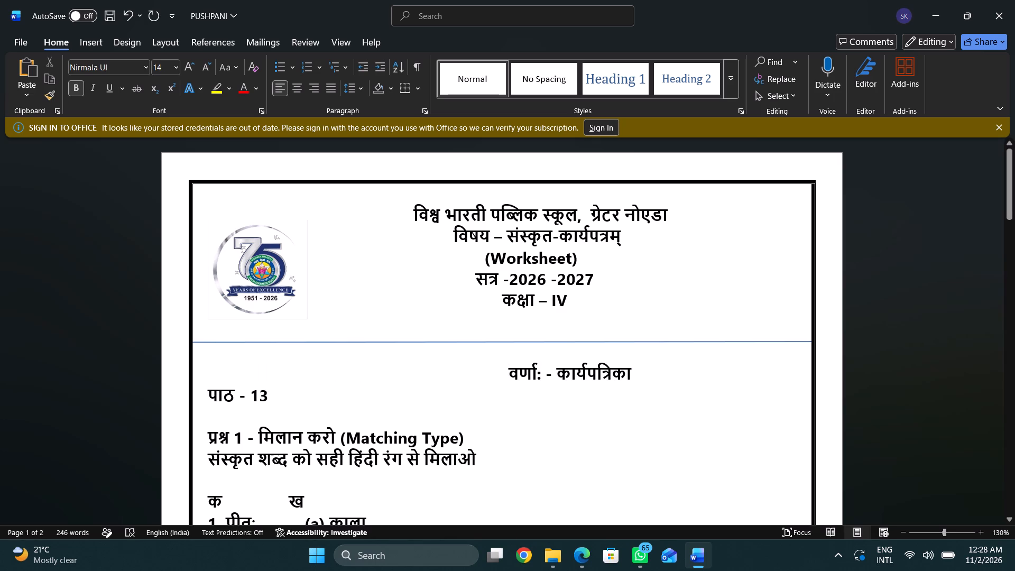
Replace the word कार्यपत्रिका in the title line with +63 and start a new line below it.
{"action": "left_click_drag", "start_coordinate": [631, 371], "coordinate": [559, 371]}
{"action": "key", "text": "BackSpace"}
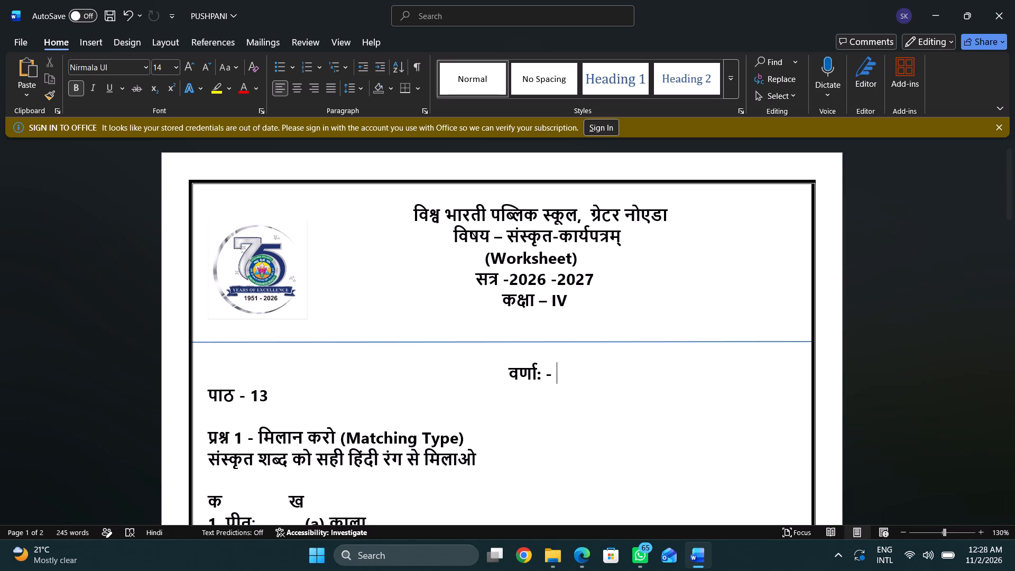
{"action": "type", "text": "+6"}
{"action": "key", "text": "3"}
{"action": "key", "text": "Return"}
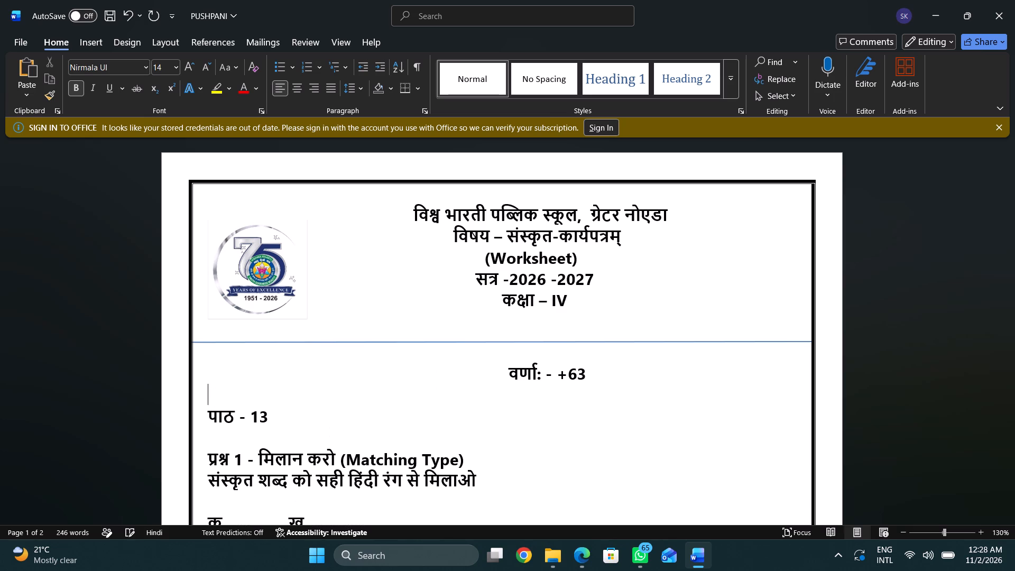
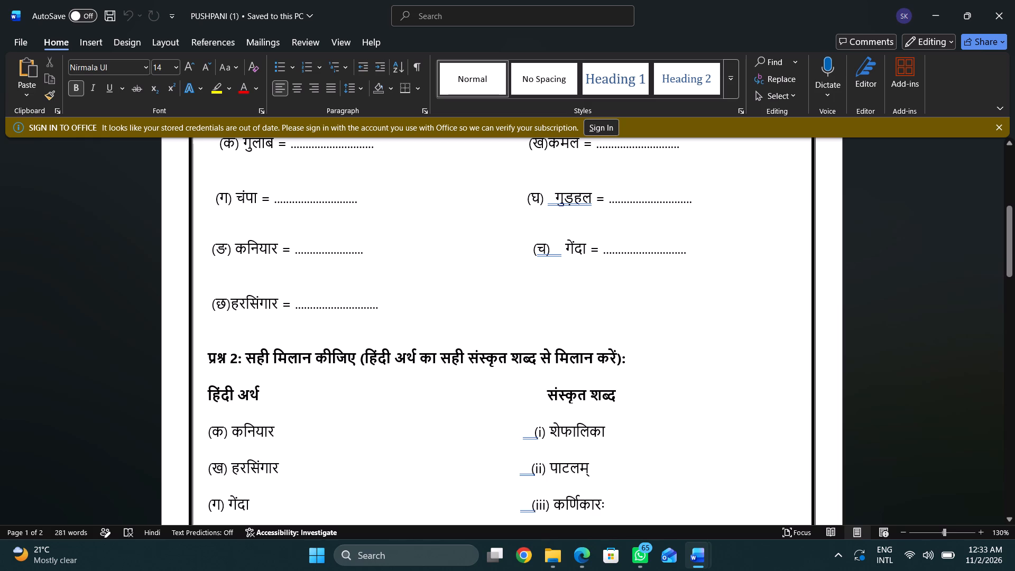
Copy the प्रश्न 2 instruction सही मिलान कीजिए (हिंदी अर्थ का सही संस्कृत शब्द से मिलान करें): in PUSHPANI (1), without its question number.
{"action": "left_click_drag", "start_coordinate": [243, 353], "coordinate": [451, 320]}
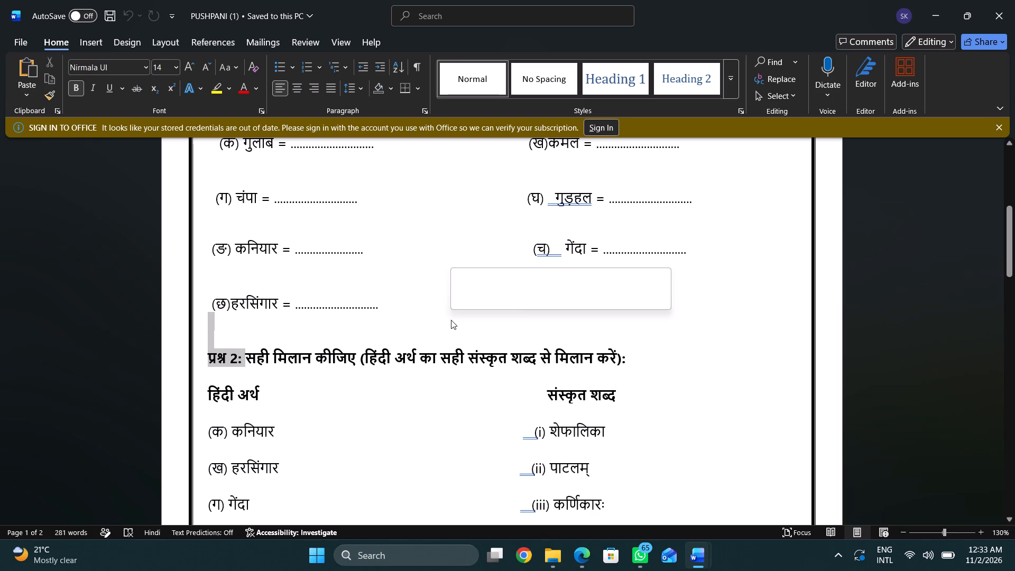
{"action": "left_click", "coordinate": [451, 320]}
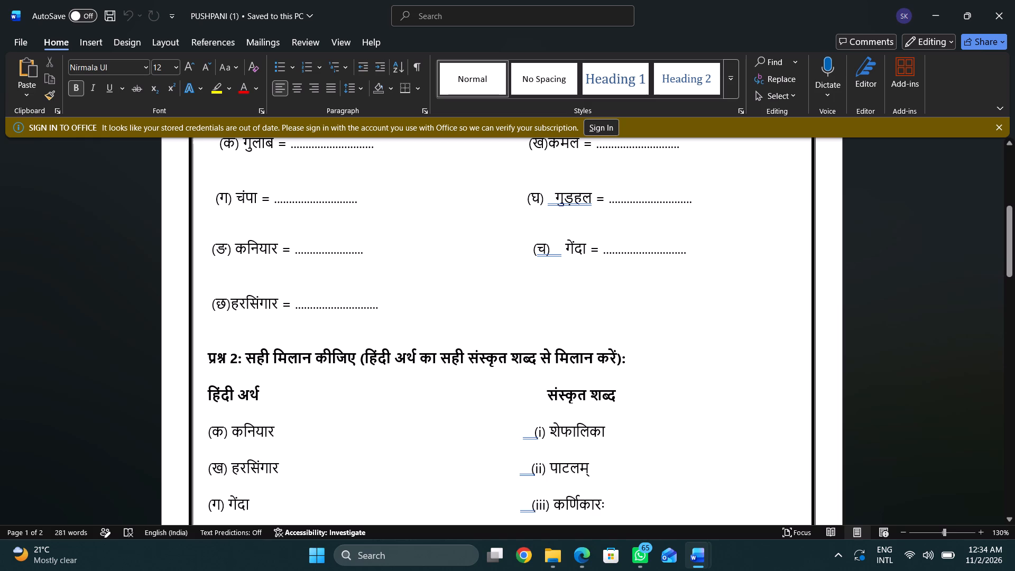
{"action": "left_click_drag", "start_coordinate": [248, 354], "coordinate": [624, 362]}
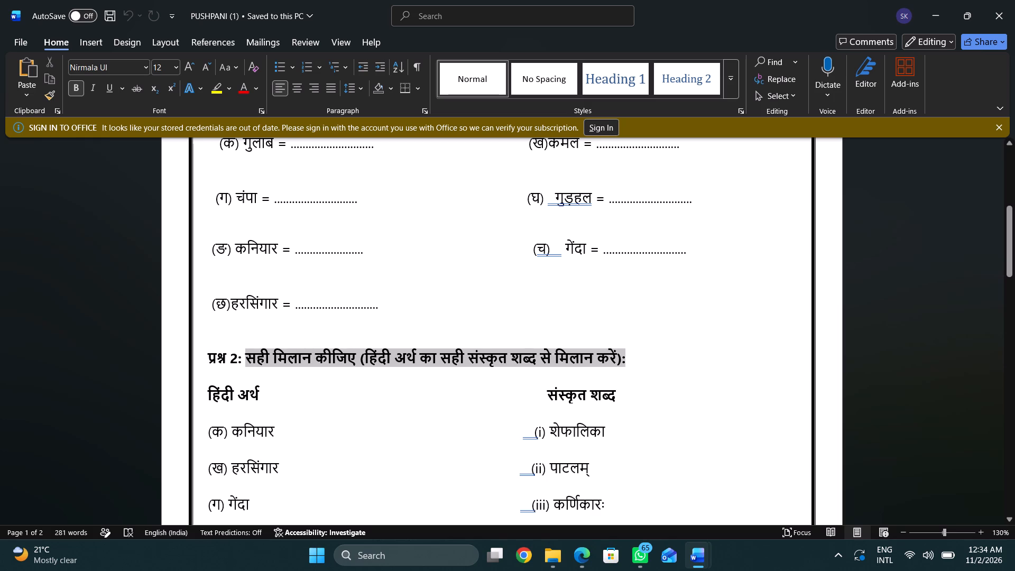
{"action": "left_click_drag", "start_coordinate": [624, 362], "coordinate": [626, 361]}
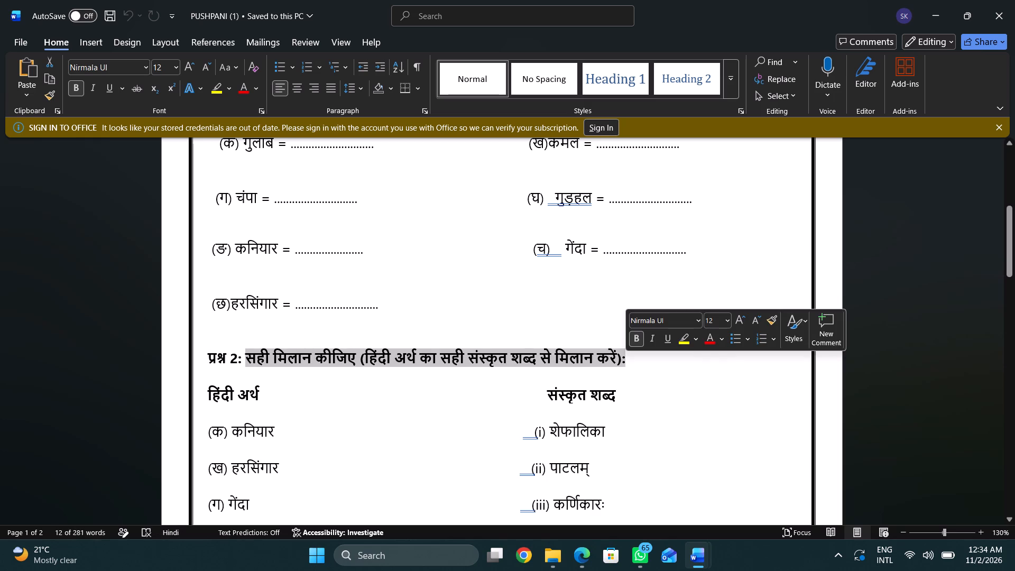
{"action": "key", "text": "ctrl+c"}
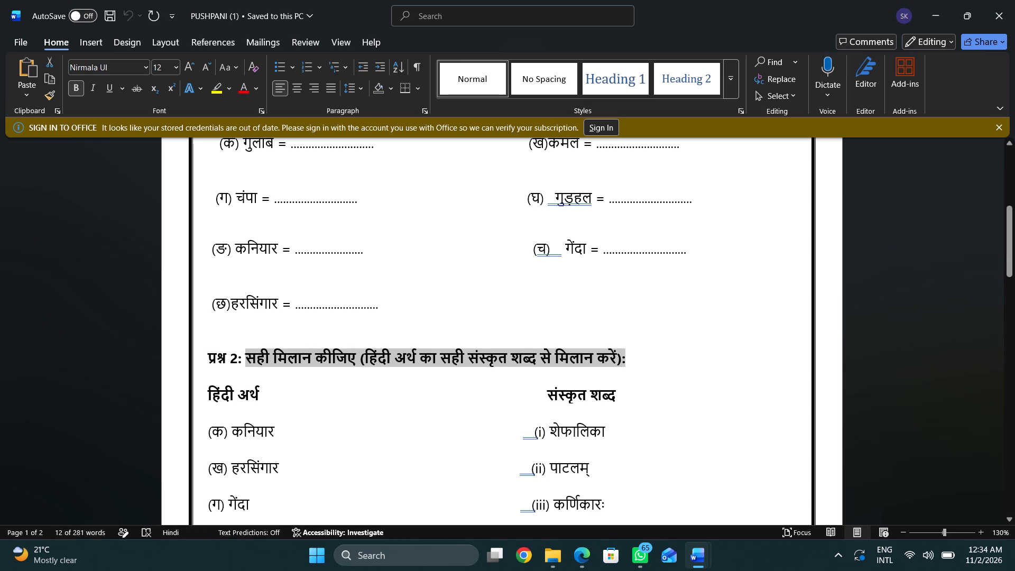
Switch to the PUSHPANI document and select the प्रश्न 1 instruction संस्कृत शब्द को सही हिंदी रंग से मिलाओ.
{"action": "left_click", "coordinate": [698, 549]}
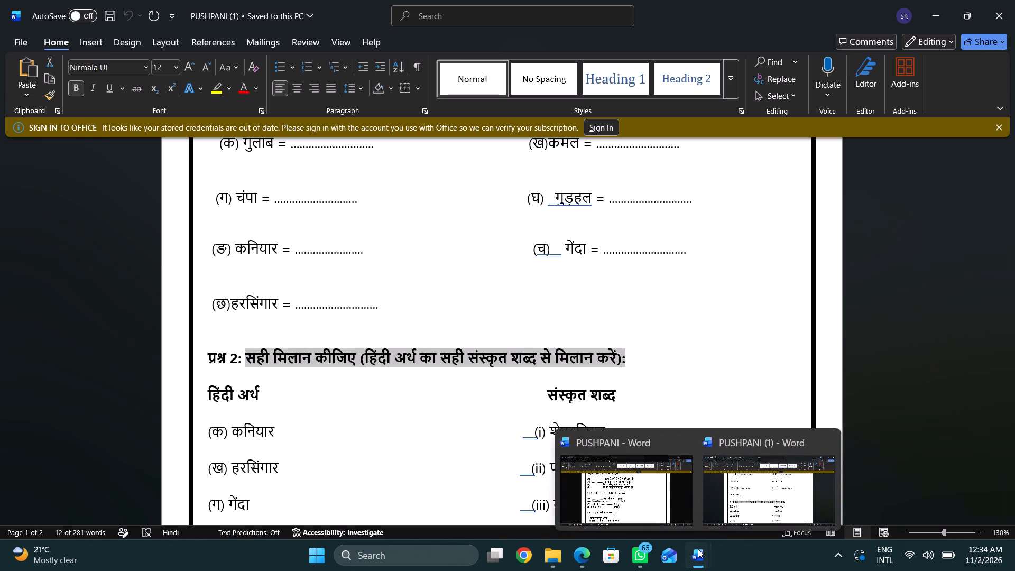
{"action": "left_click", "coordinate": [644, 505]}
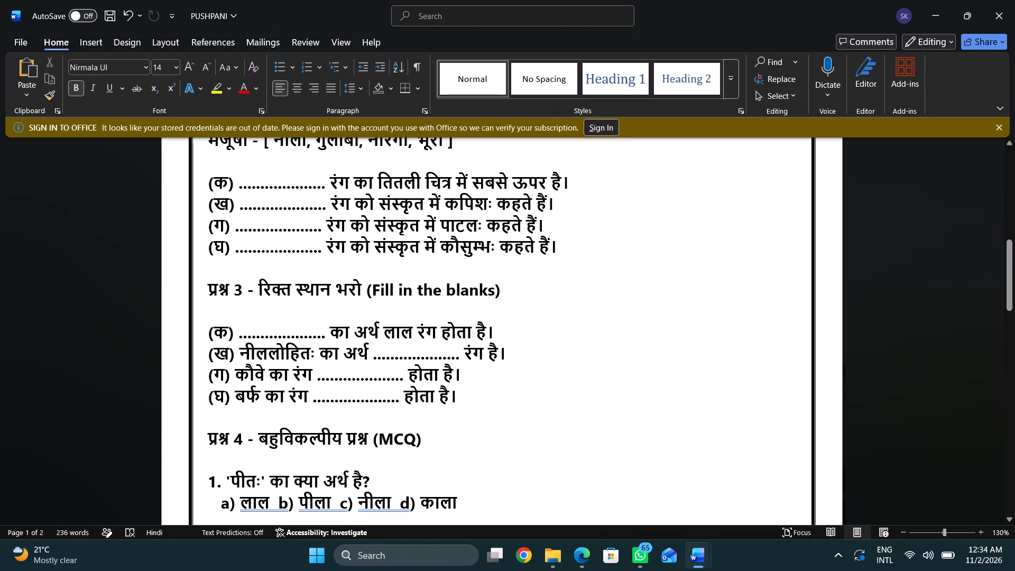
{"action": "scroll", "coordinate": [486, 221], "scroll_direction": "up", "scroll_amount": 2}
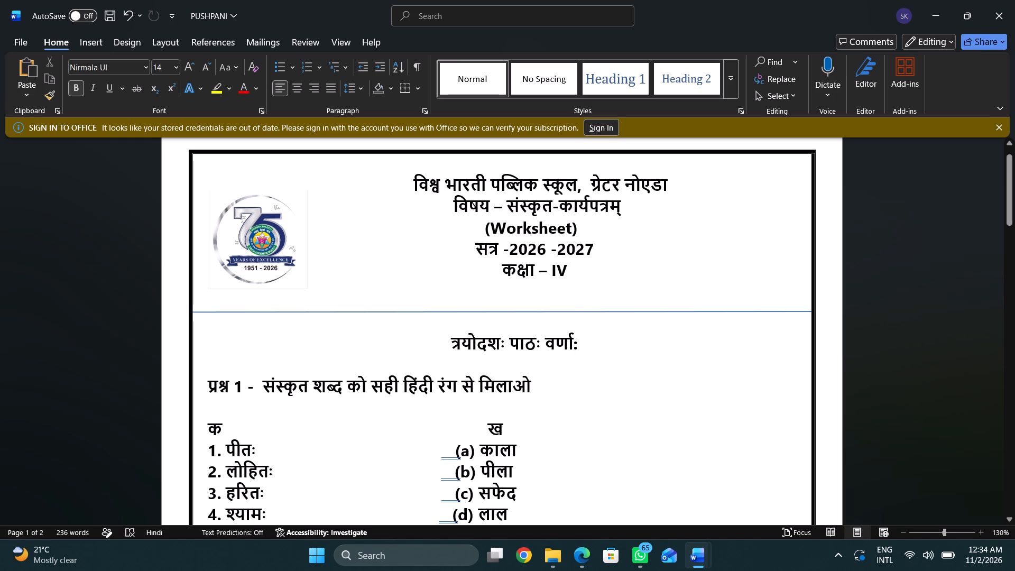
{"action": "left_click_drag", "start_coordinate": [266, 379], "coordinate": [291, 383]}
Replace the प्रश्न 1 instruction with the copied text सही मिलान कीजिए (हिंदी अर्थ का सही संस्कृत शब्द से मिलान करें):.
{"action": "left_click_drag", "start_coordinate": [291, 383], "coordinate": [532, 380]}
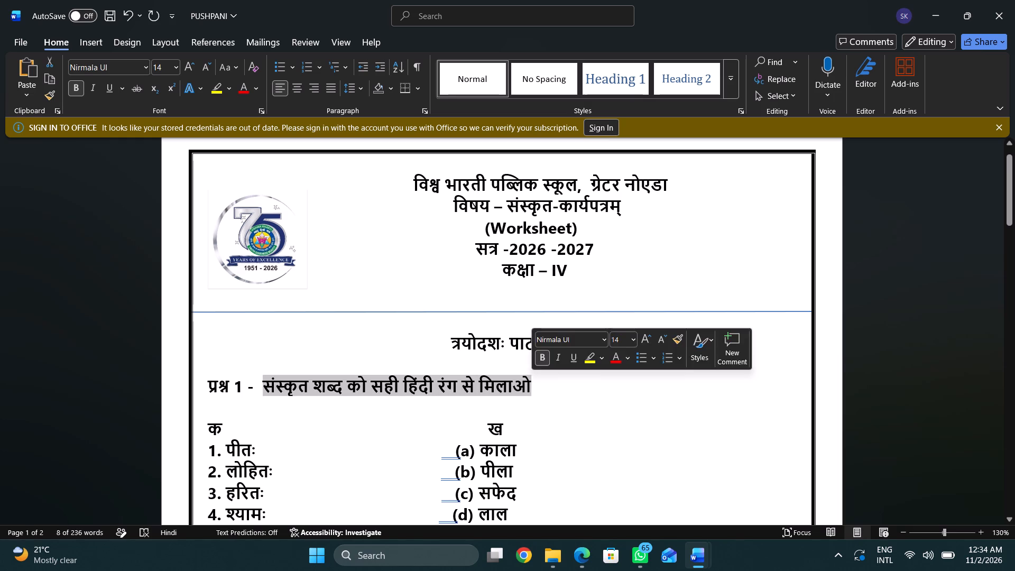
{"action": "key", "text": "BackSpace"}
{"action": "key", "text": "ctrl+v"}
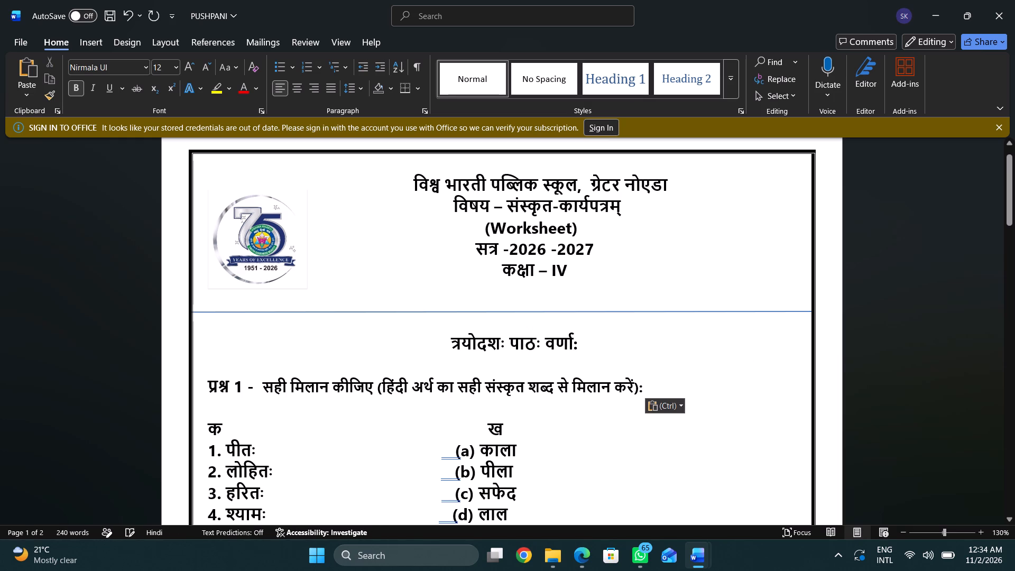
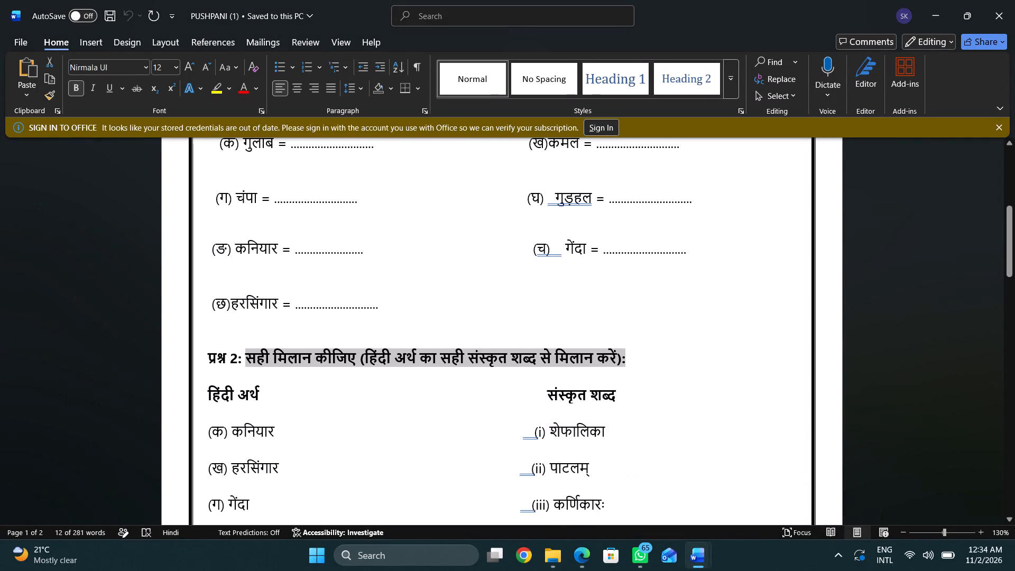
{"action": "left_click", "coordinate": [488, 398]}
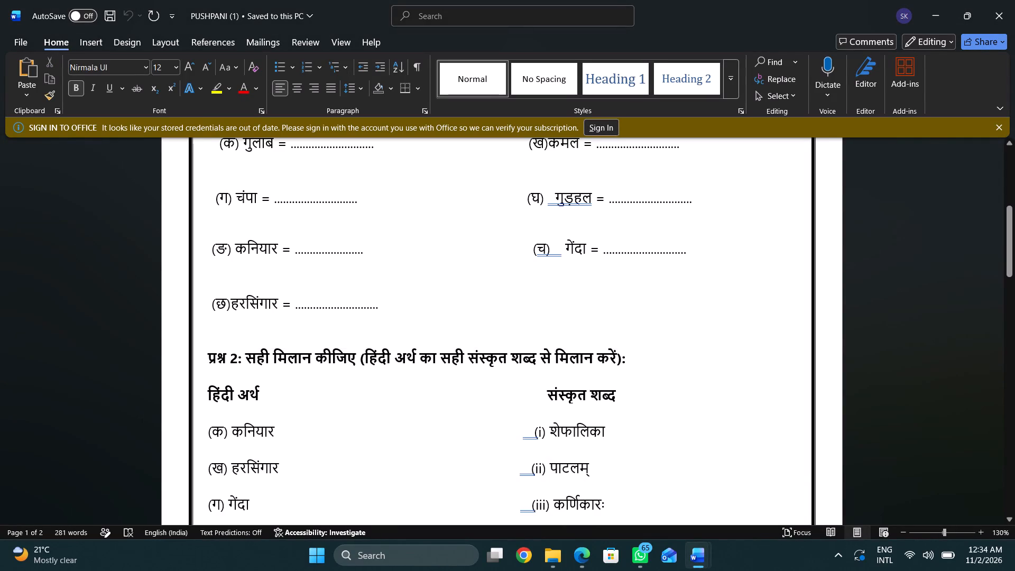
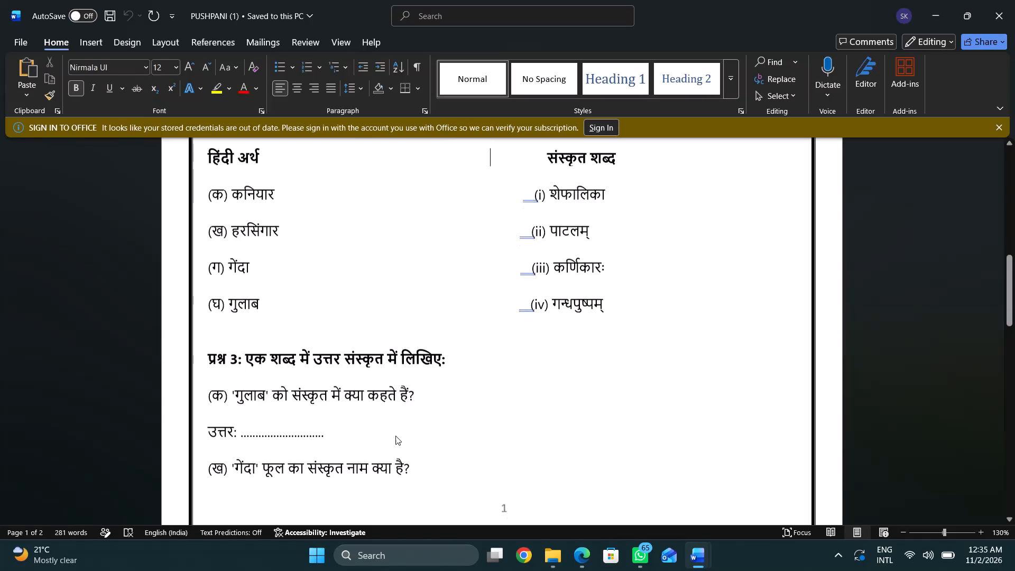
Select the प्रश्न 6 instruction निर्देश - मंजूषा से सही शब्द चुनकर रिक्त स्थान भरो in PUSHPANI (1), without its question number.
{"action": "scroll", "coordinate": [395, 436], "scroll_direction": "down", "scroll_amount": 2}
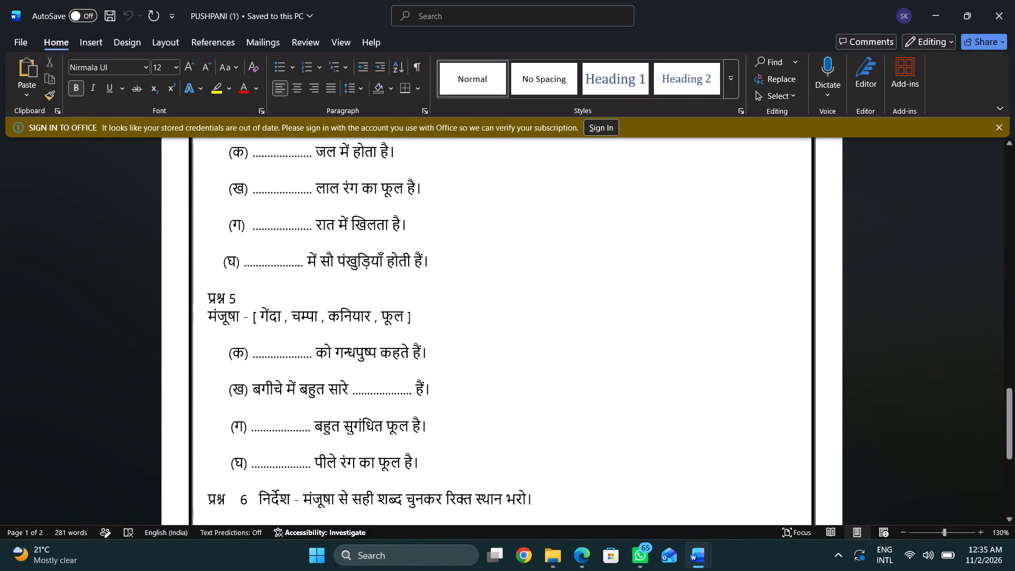
{"action": "scroll", "coordinate": [395, 436], "scroll_direction": "down", "scroll_amount": 3}
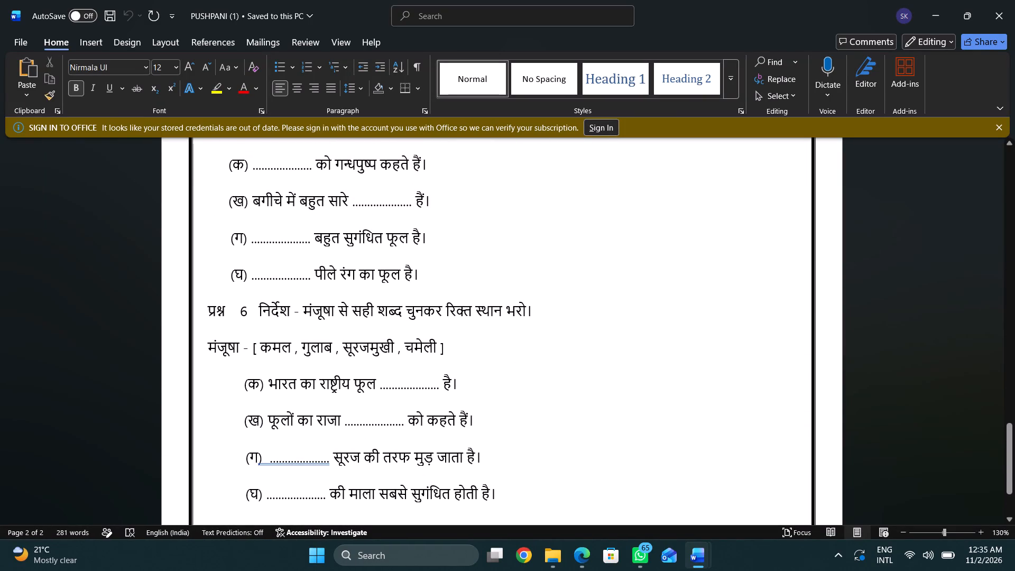
{"action": "left_click", "coordinate": [258, 309]}
{"action": "left_click_drag", "start_coordinate": [258, 309], "coordinate": [281, 307]}
Copy the प्रश्न 6 instruction निर्देश - मंजूषा से सही शब्द चुनकर रिक्त स्थान भरो। in PUSHPANI (1), without its question number.
{"action": "left_click_drag", "start_coordinate": [281, 307], "coordinate": [529, 303]}
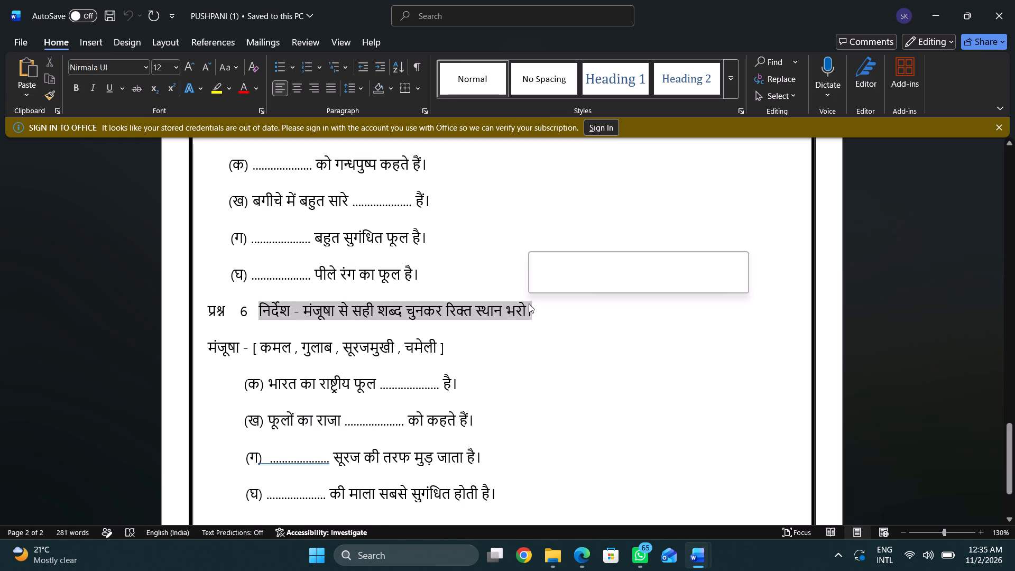
{"action": "left_click", "coordinate": [529, 303], "text": "ctrl"}
{"action": "key", "text": "ctrl+c"}
{"action": "left_click", "coordinate": [529, 303], "text": "ctrl"}
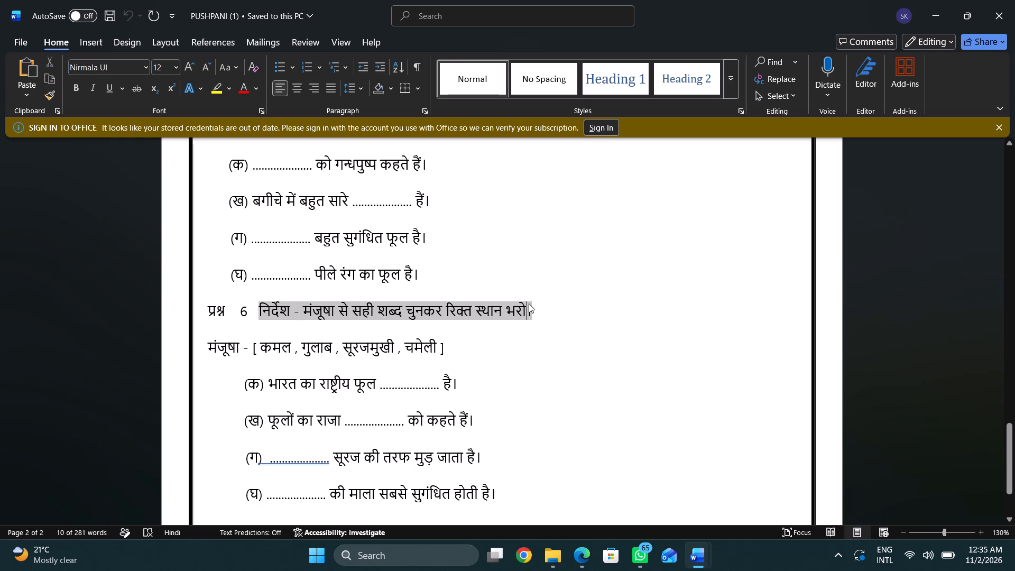
Switch from PUSHPANI (1) to the PUSHPANI document with the वर्णाः lesson worksheet.
{"action": "left_click", "coordinate": [698, 560]}
{"action": "left_click", "coordinate": [755, 510]}
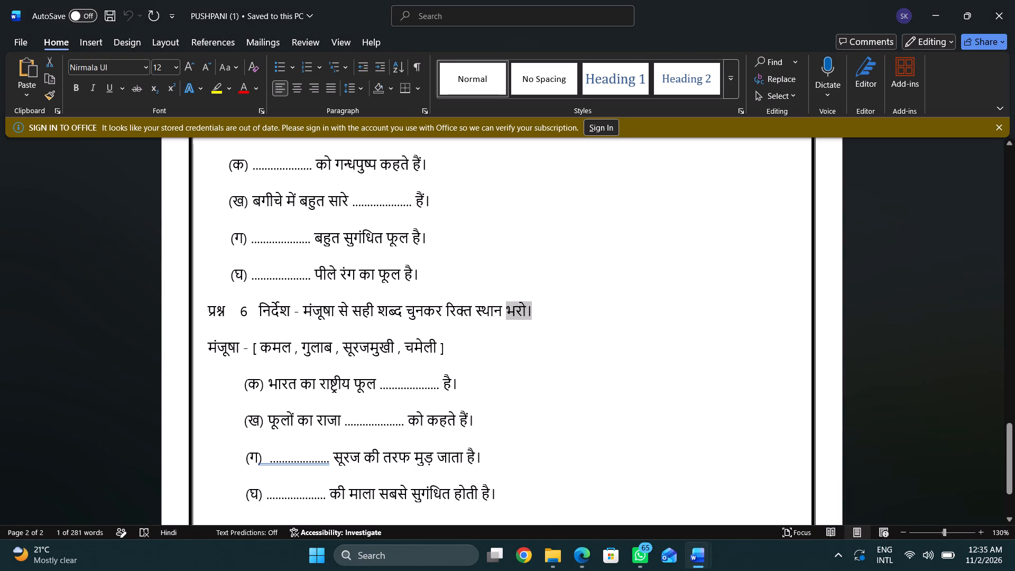
{"action": "left_click", "coordinate": [701, 549]}
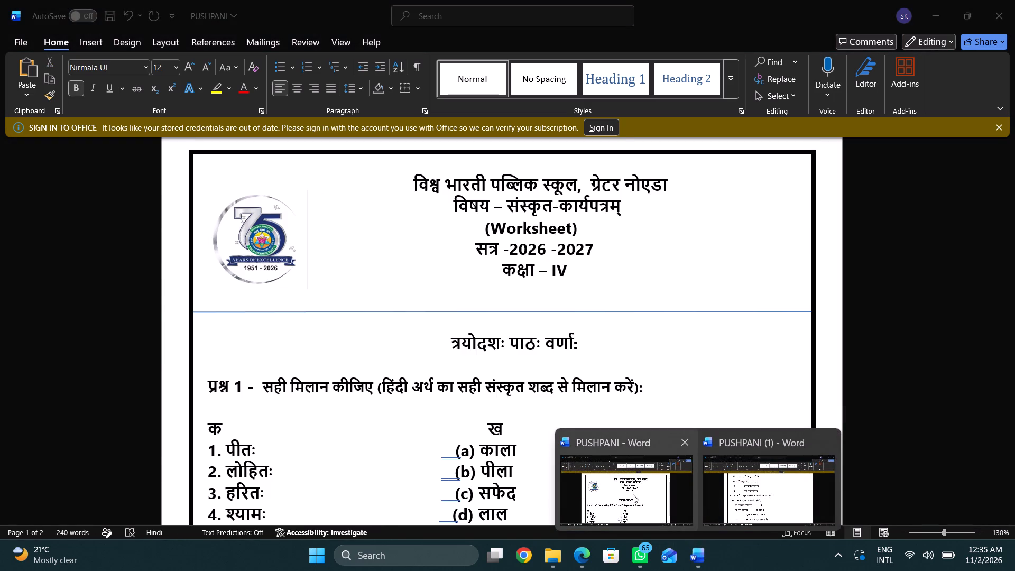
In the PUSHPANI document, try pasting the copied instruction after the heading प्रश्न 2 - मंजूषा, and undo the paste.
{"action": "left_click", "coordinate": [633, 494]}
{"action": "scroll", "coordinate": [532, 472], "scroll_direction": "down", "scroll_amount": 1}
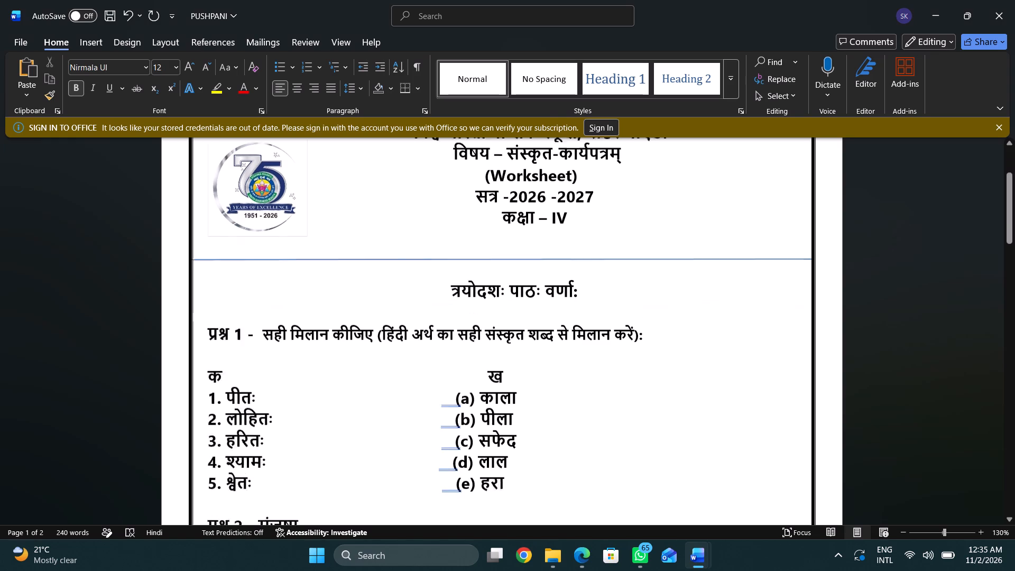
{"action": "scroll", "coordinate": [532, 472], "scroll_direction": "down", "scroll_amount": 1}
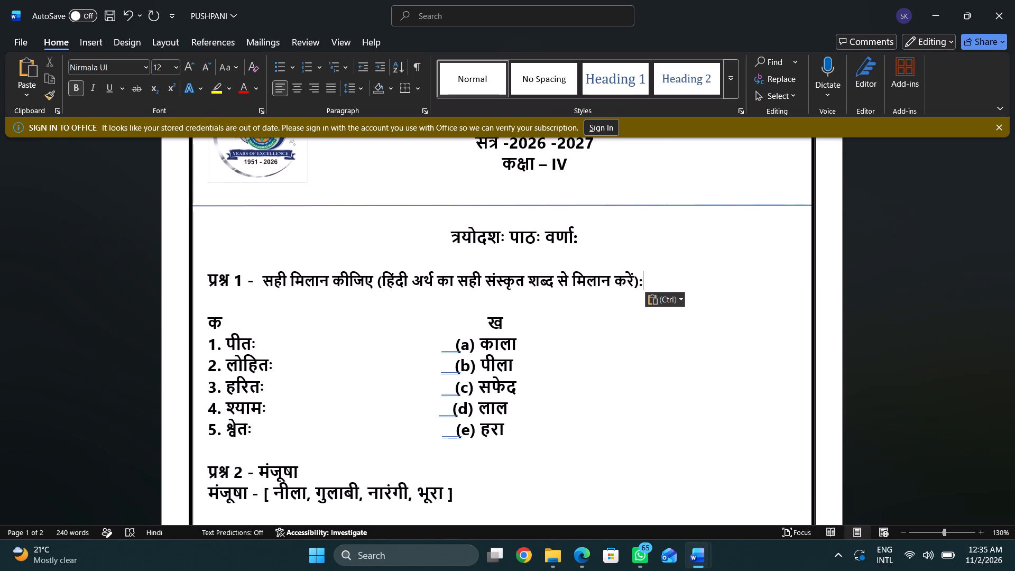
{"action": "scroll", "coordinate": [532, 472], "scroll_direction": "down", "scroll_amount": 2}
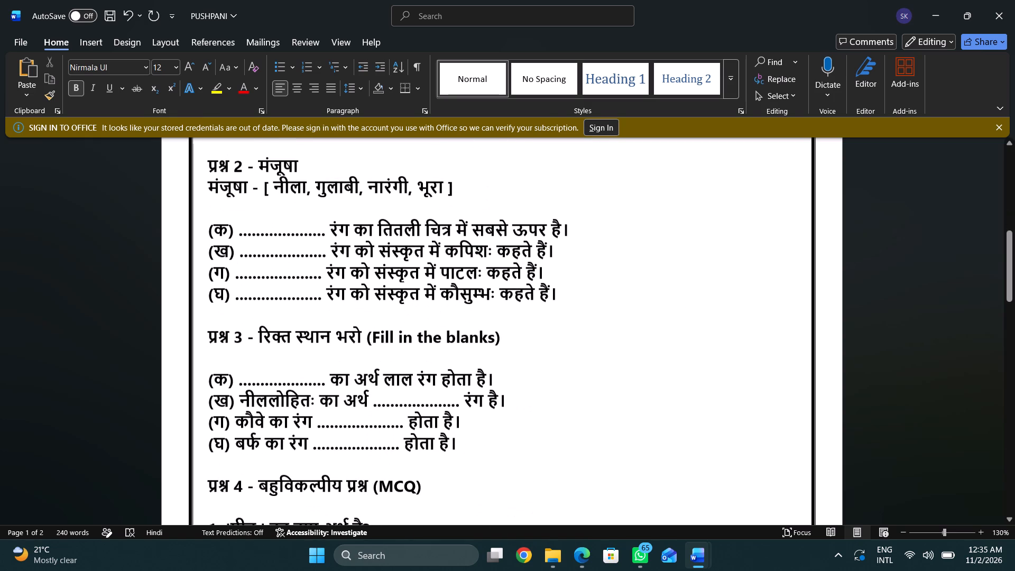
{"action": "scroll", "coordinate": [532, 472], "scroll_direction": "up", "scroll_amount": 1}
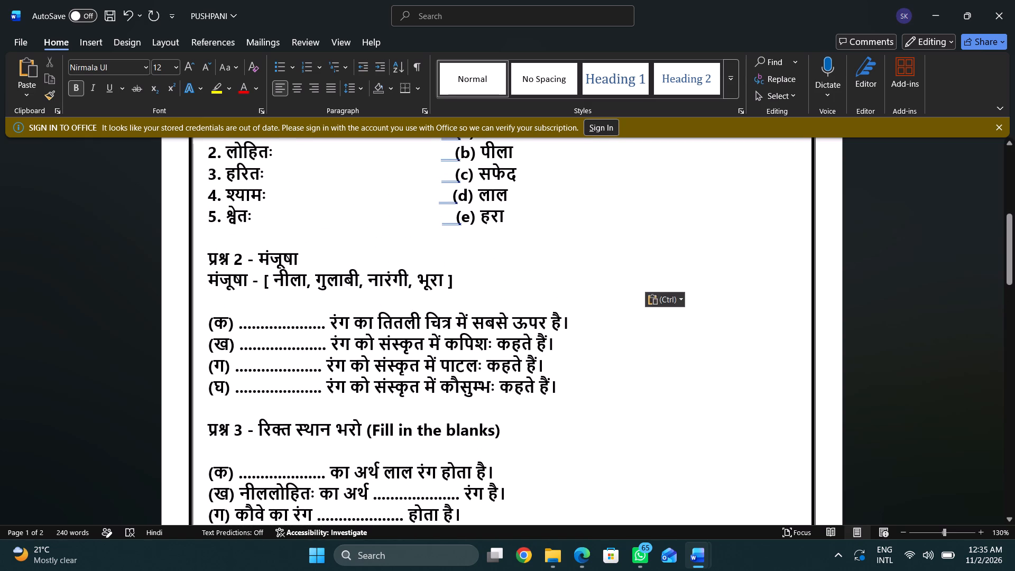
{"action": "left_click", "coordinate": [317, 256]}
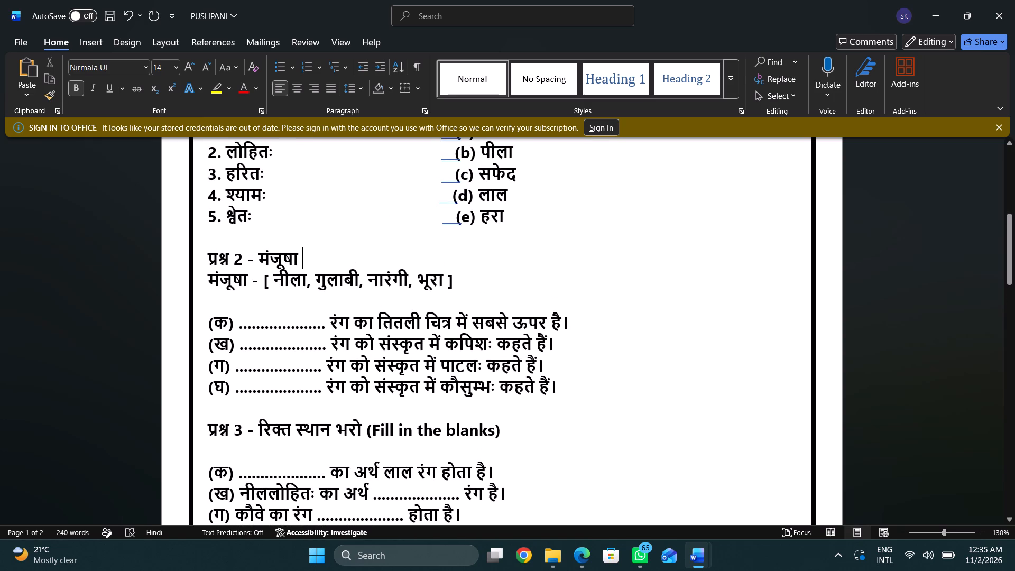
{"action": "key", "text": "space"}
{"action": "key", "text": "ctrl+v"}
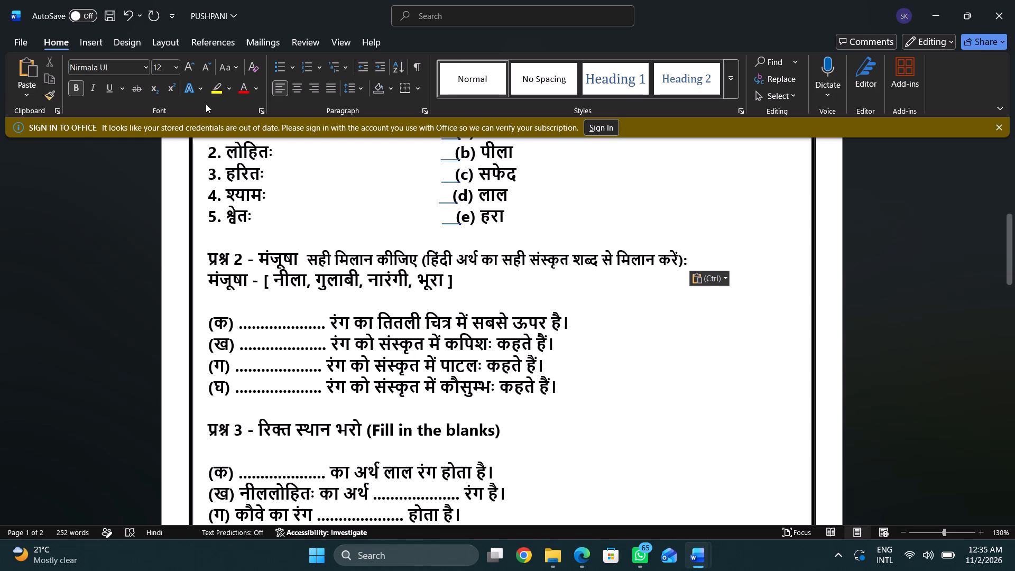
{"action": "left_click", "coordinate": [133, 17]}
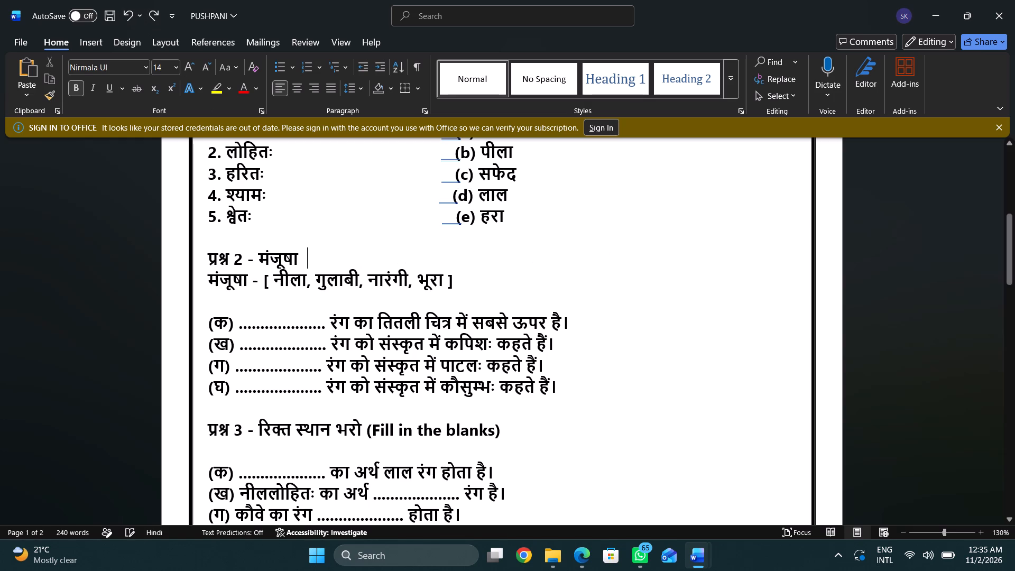
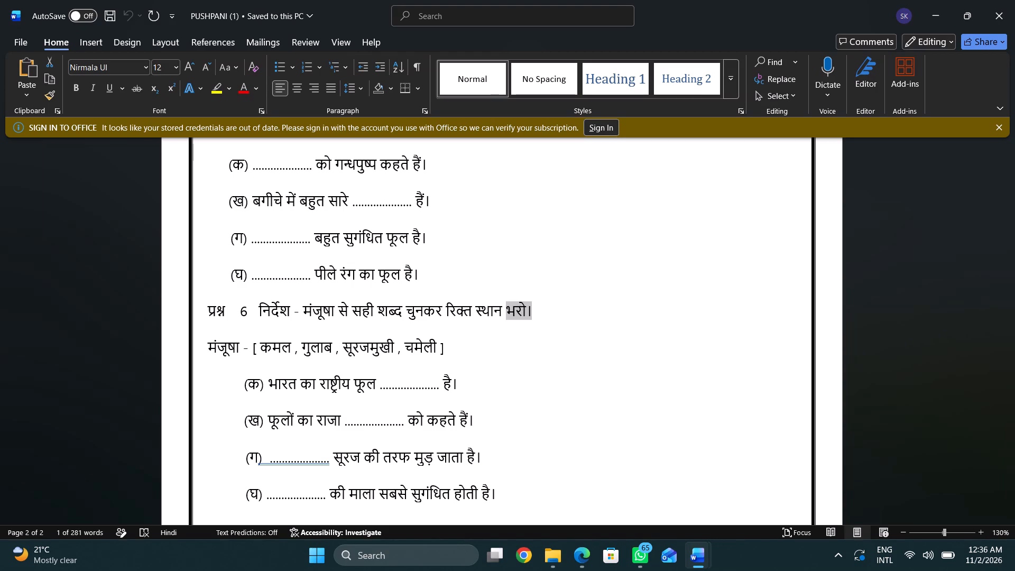
Place the text cursor at the end of the प्रश्न 6 instruction निर्देश - मंजूषा से सही शब्द चुनकर रिक्त स्थान भरो।.
{"action": "left_click", "coordinate": [537, 318]}
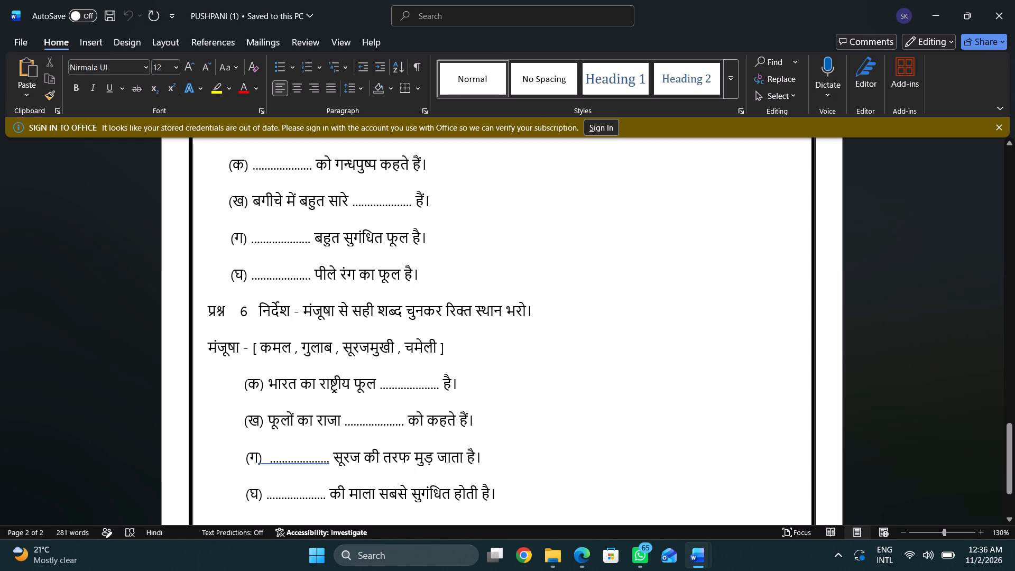
Copy the प्रश्न 6 instruction निर्देश - मंजूषा से सही शब्द चुनकर रिक्त स्थान भरो। in PUSHPANI (1), without its question number.
{"action": "left_click_drag", "start_coordinate": [257, 306], "coordinate": [566, 309]}
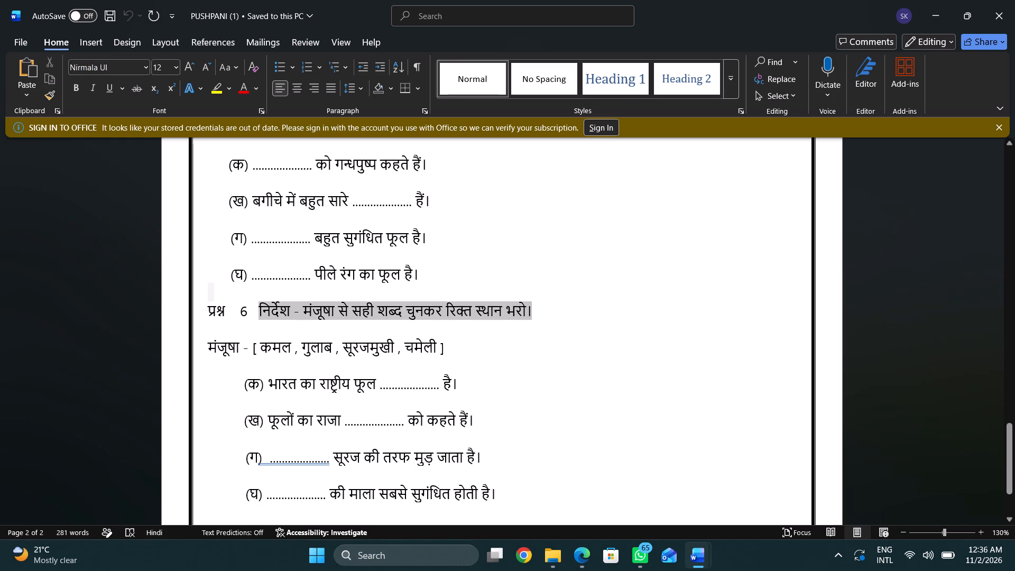
{"action": "left_click_drag", "start_coordinate": [566, 309], "coordinate": [566, 310]}
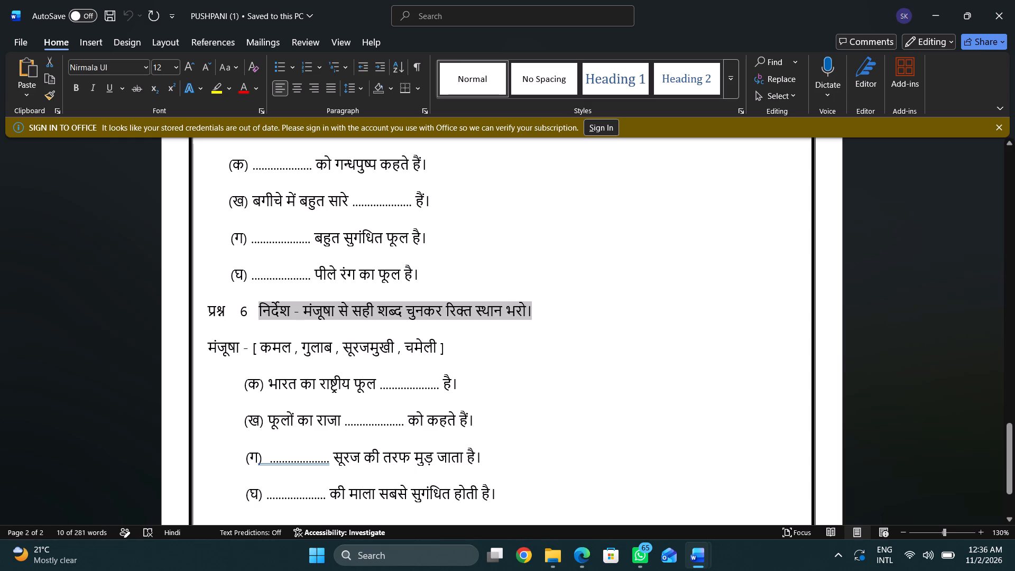
{"action": "key", "text": "ctrl+c"}
In the PUSHPANI document, replace the word मंजूषा in the प्रश्न 2 heading with the copied निर्देश instruction.
{"action": "left_click", "coordinate": [698, 550]}
{"action": "left_click", "coordinate": [661, 493]}
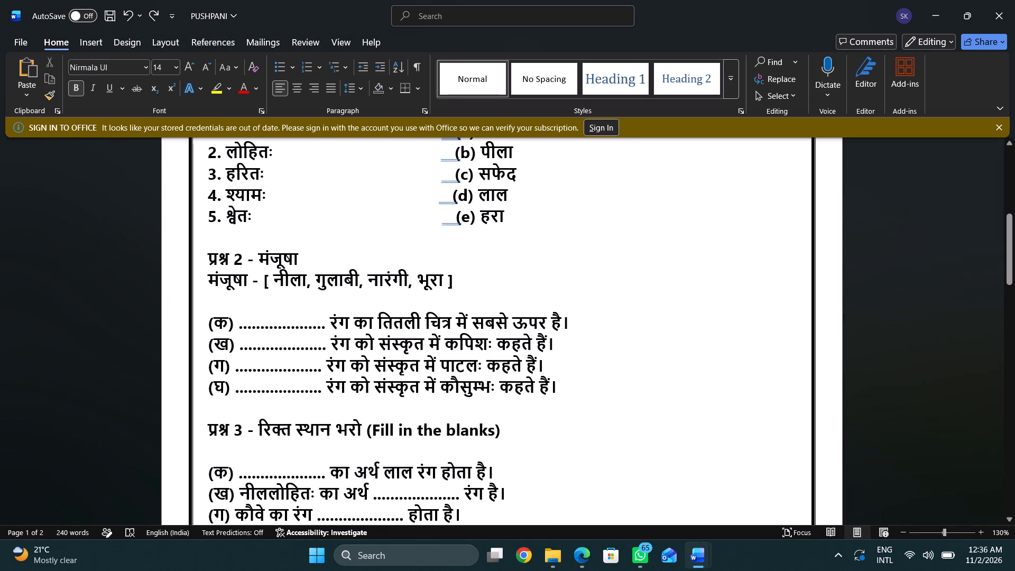
{"action": "left_click", "coordinate": [301, 260]}
{"action": "key", "text": "ctrl+v"}
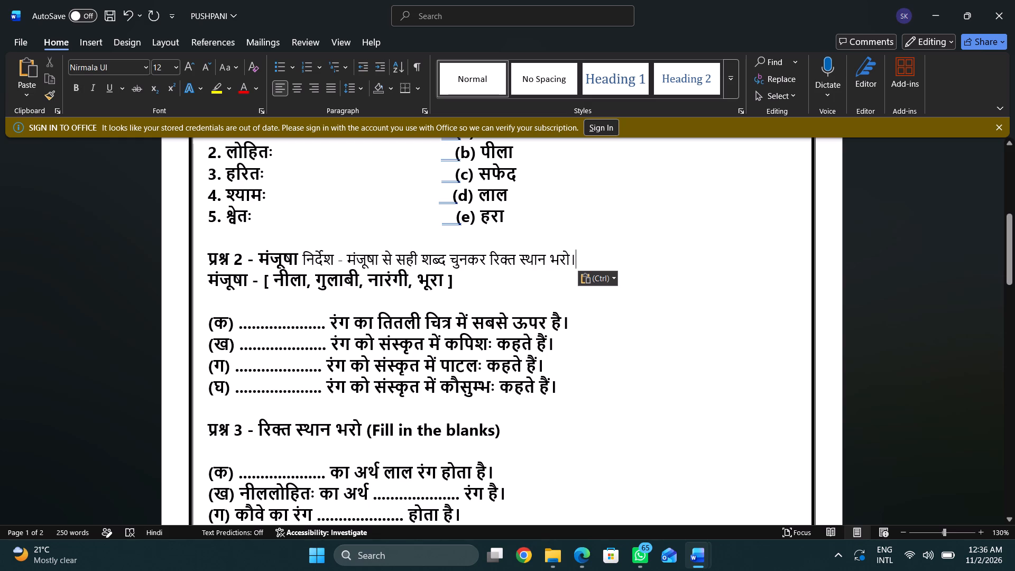
{"action": "left_click", "coordinate": [298, 256]}
{"action": "key", "text": "BackSpace"}
{"action": "key", "text": "BackSpace"}
{"action": "key", "text": "BackSpace"}
{"action": "key", "text": "BackSpace"}
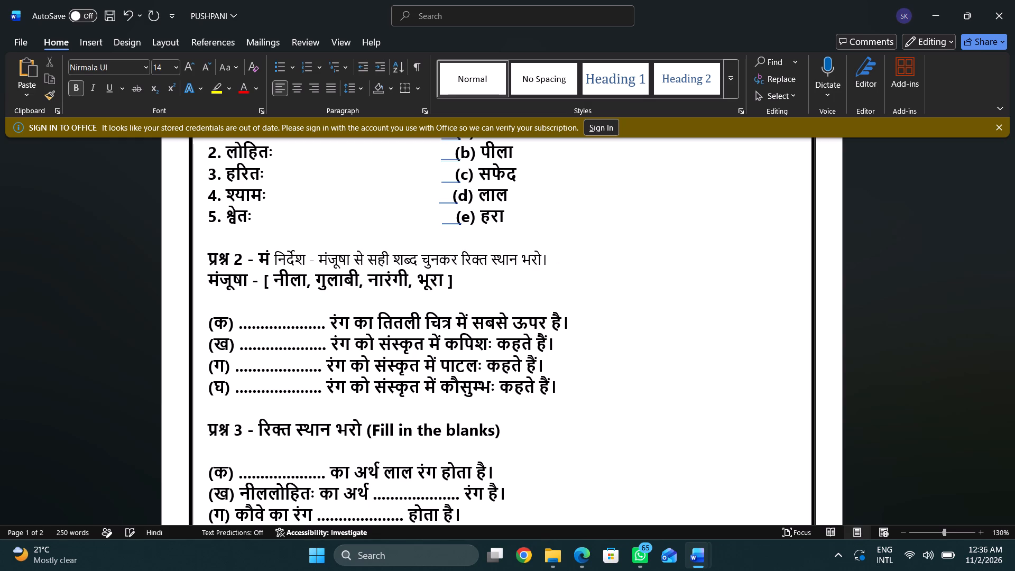
{"action": "key", "text": "BackSpace"}
{"action": "key", "text": "BackSpace"}
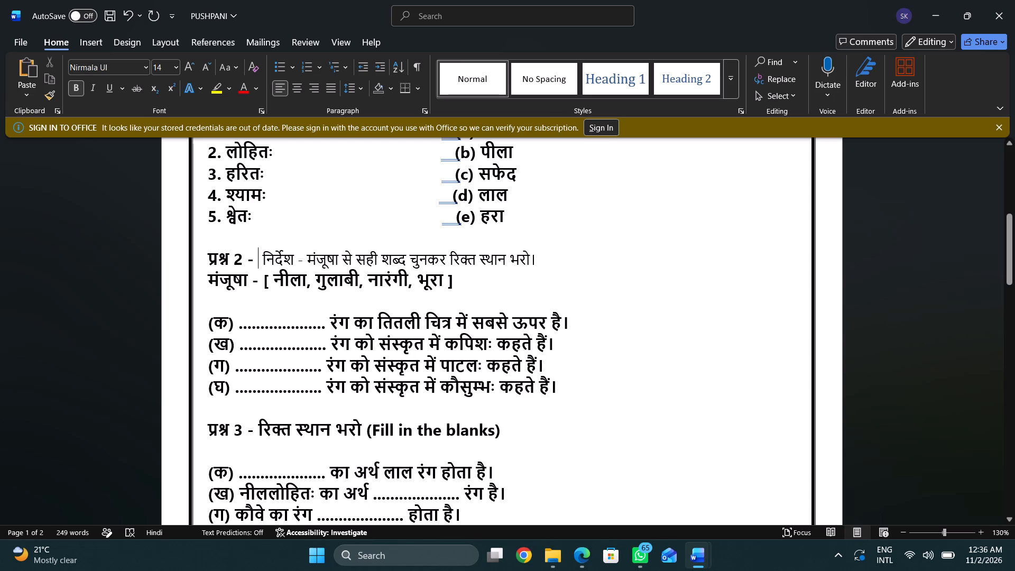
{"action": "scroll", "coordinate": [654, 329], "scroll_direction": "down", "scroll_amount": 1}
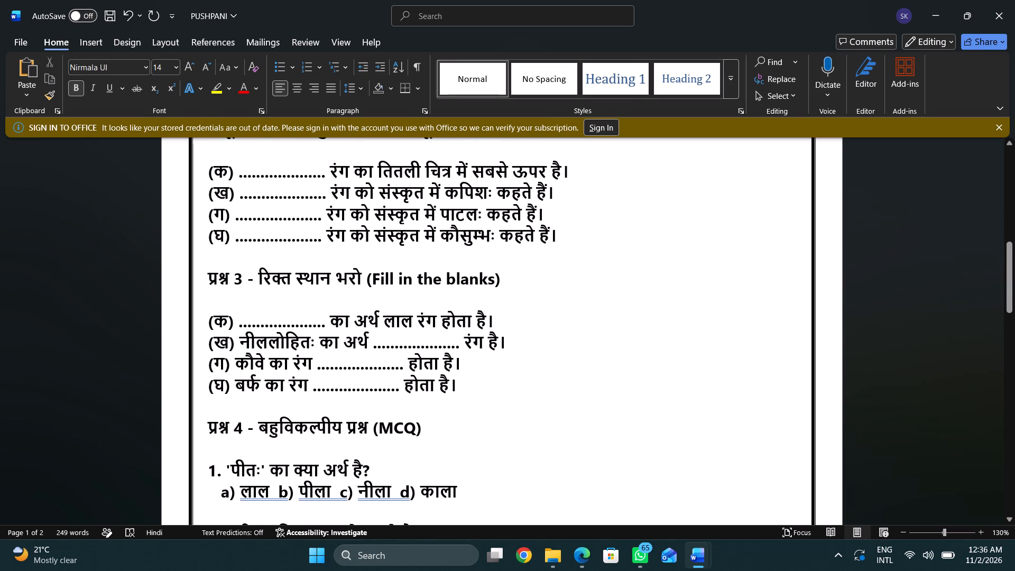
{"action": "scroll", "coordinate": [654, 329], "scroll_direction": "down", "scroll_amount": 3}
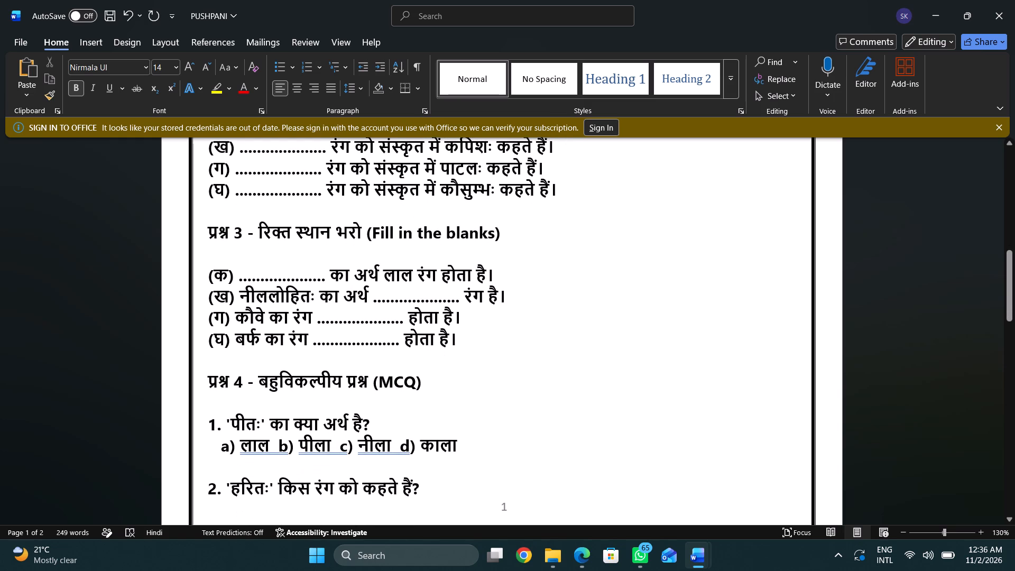
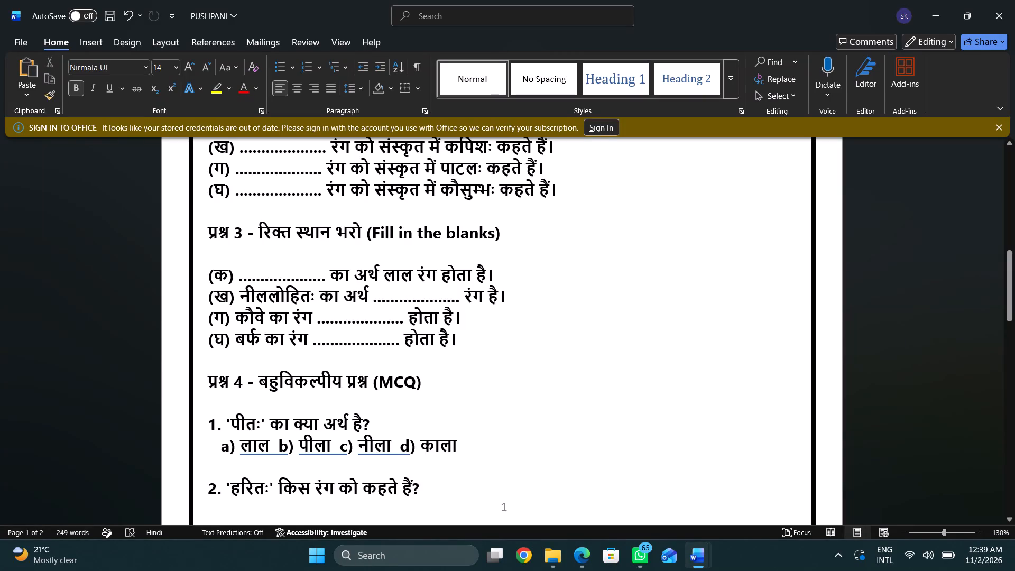
Insert a blank line between the first प्रश्न 4 question, on the meaning of पीतः, and its answer options.
{"action": "left_click", "coordinate": [373, 430]}
{"action": "key", "text": "Return"}
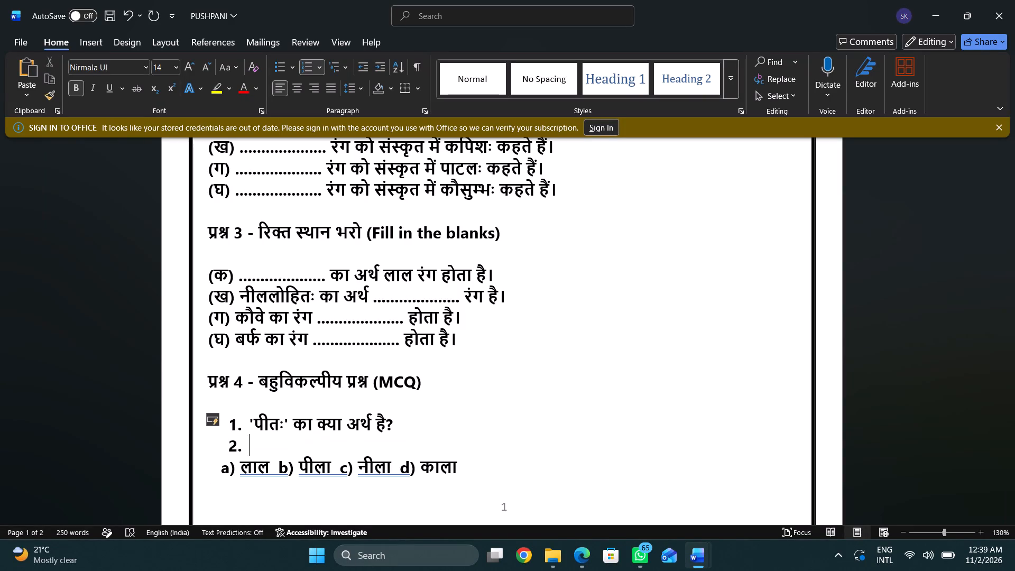
{"action": "key", "text": "BackSpace"}
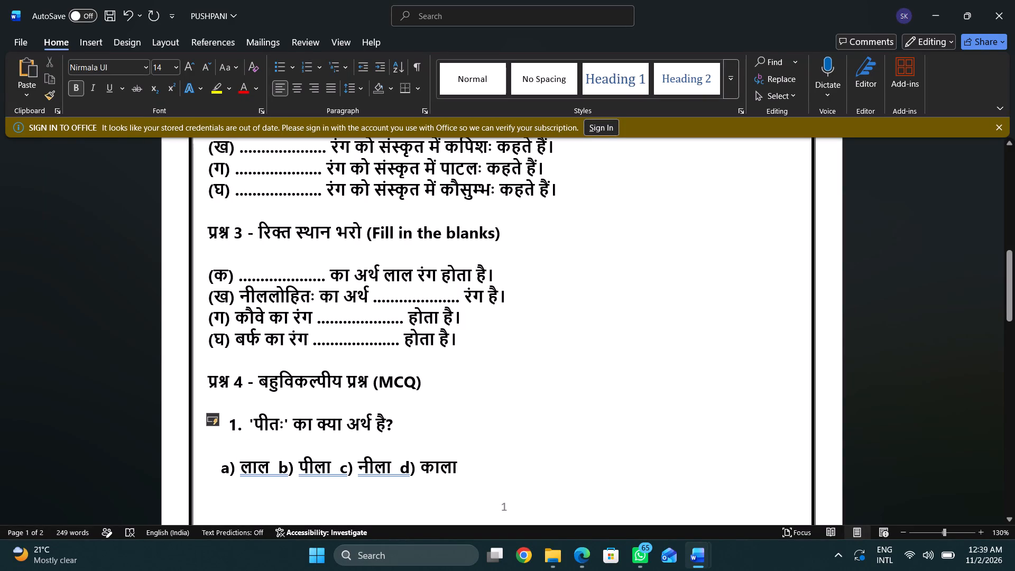
Insert a blank line between items (क) and (ख) of प्रश्न 6.
{"action": "scroll", "coordinate": [216, 465], "scroll_direction": "down", "scroll_amount": 3}
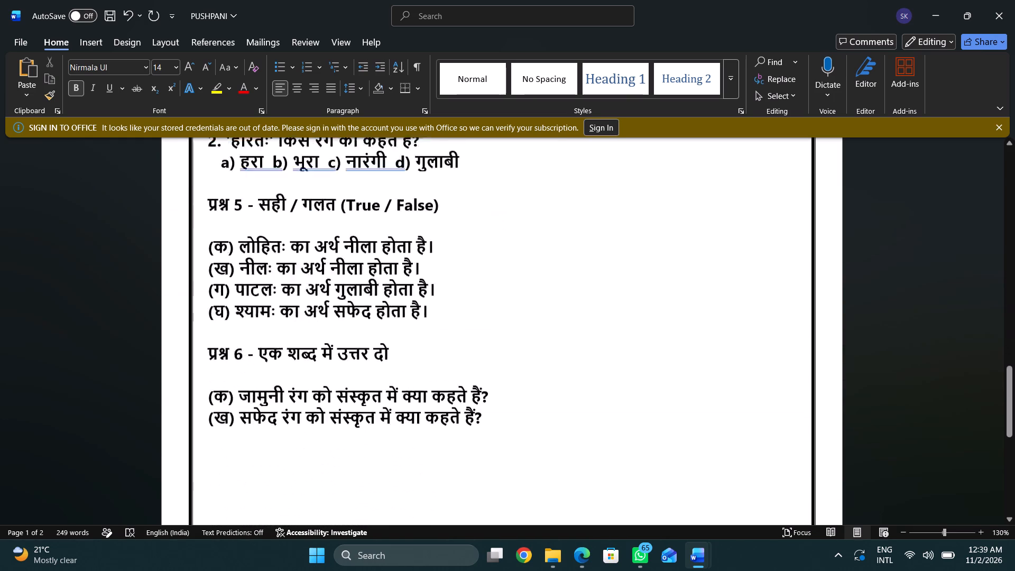
{"action": "scroll", "coordinate": [216, 465], "scroll_direction": "down", "scroll_amount": 1}
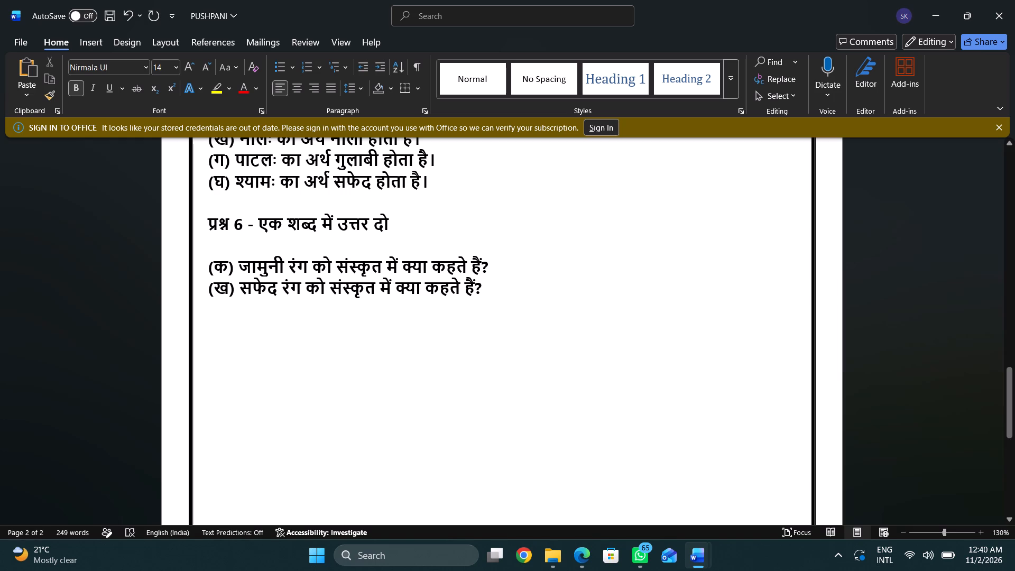
{"action": "left_click", "coordinate": [501, 265]}
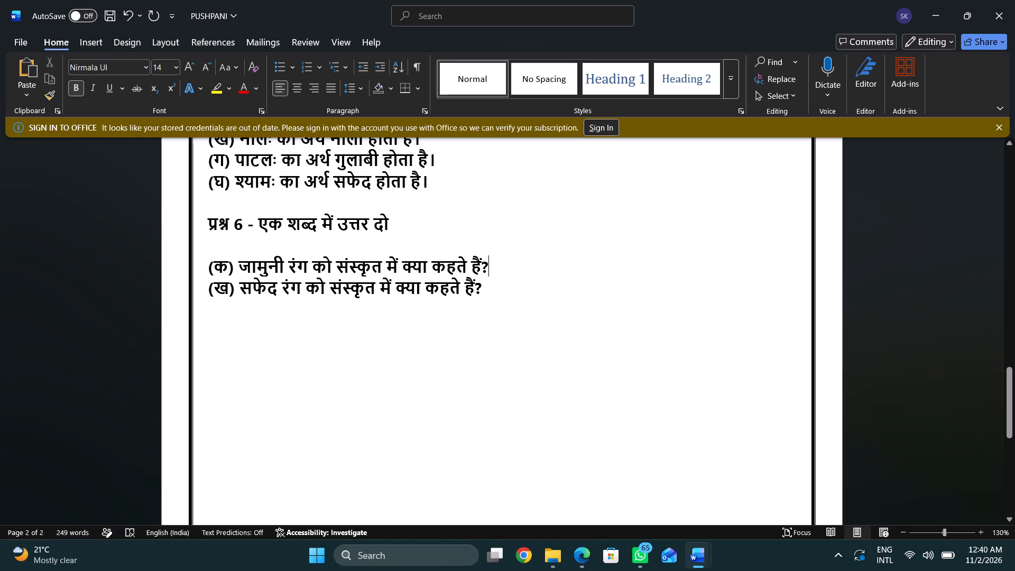
{"action": "key", "text": "Return"}
{"action": "key", "text": "BackSpace"}
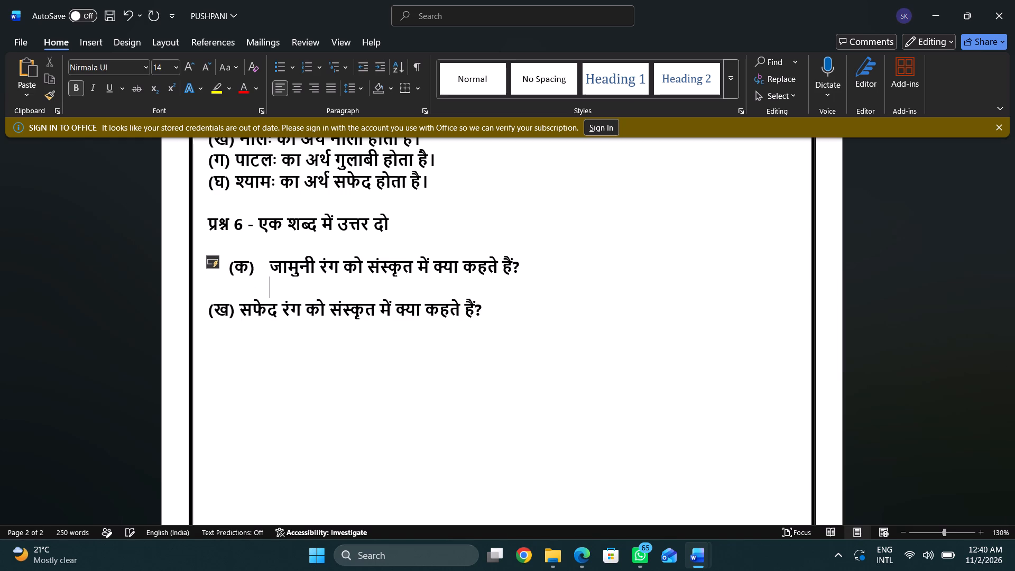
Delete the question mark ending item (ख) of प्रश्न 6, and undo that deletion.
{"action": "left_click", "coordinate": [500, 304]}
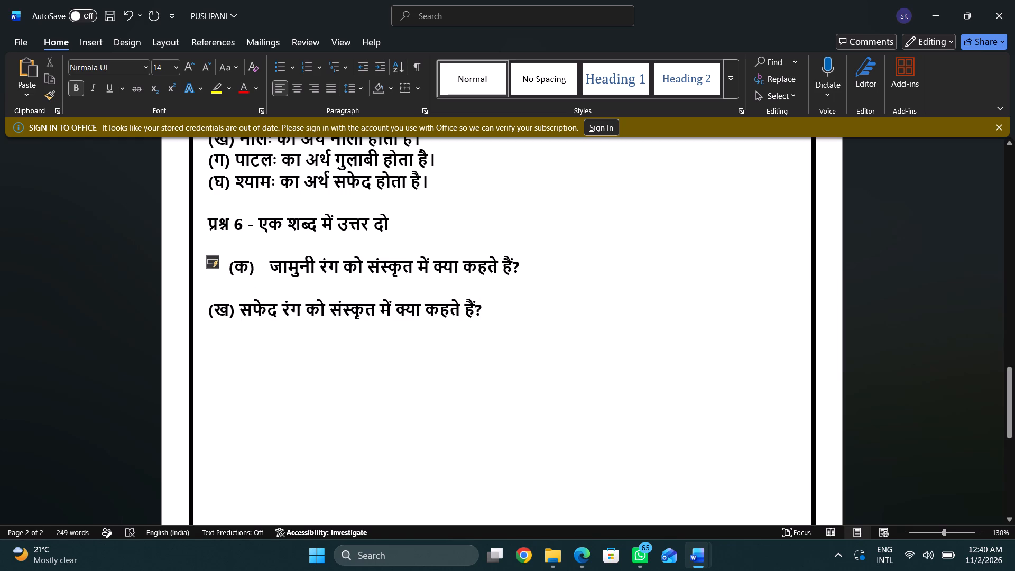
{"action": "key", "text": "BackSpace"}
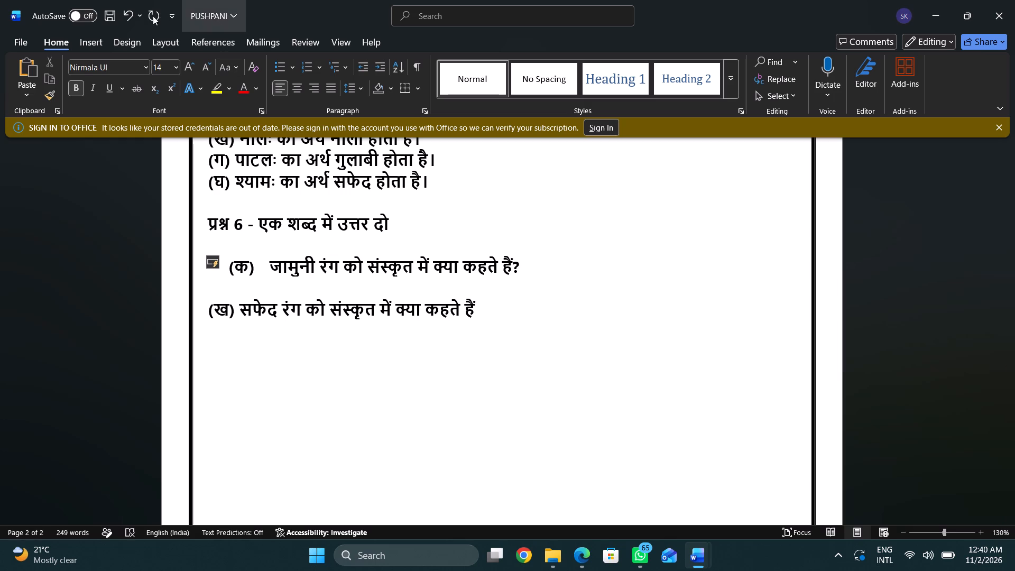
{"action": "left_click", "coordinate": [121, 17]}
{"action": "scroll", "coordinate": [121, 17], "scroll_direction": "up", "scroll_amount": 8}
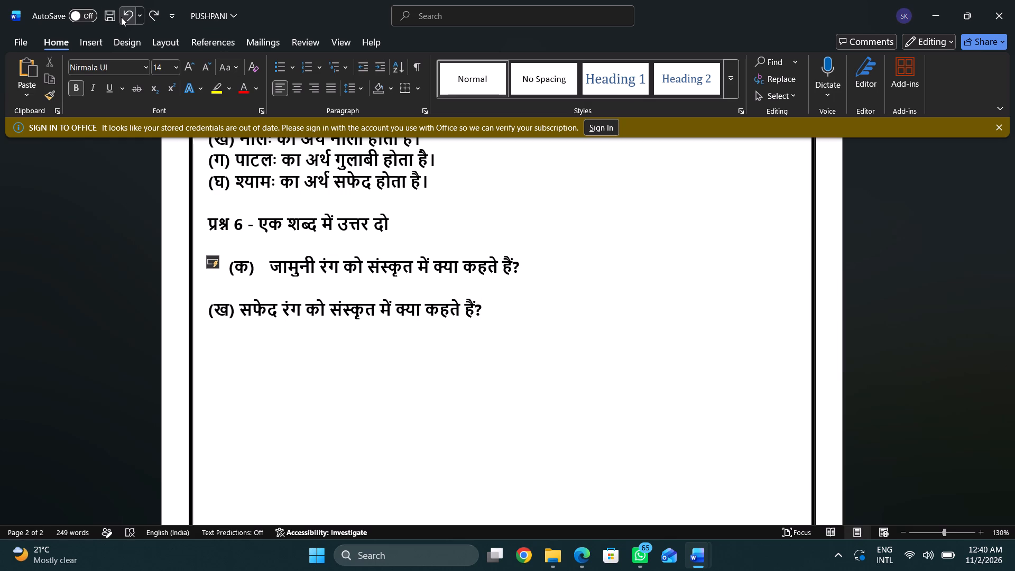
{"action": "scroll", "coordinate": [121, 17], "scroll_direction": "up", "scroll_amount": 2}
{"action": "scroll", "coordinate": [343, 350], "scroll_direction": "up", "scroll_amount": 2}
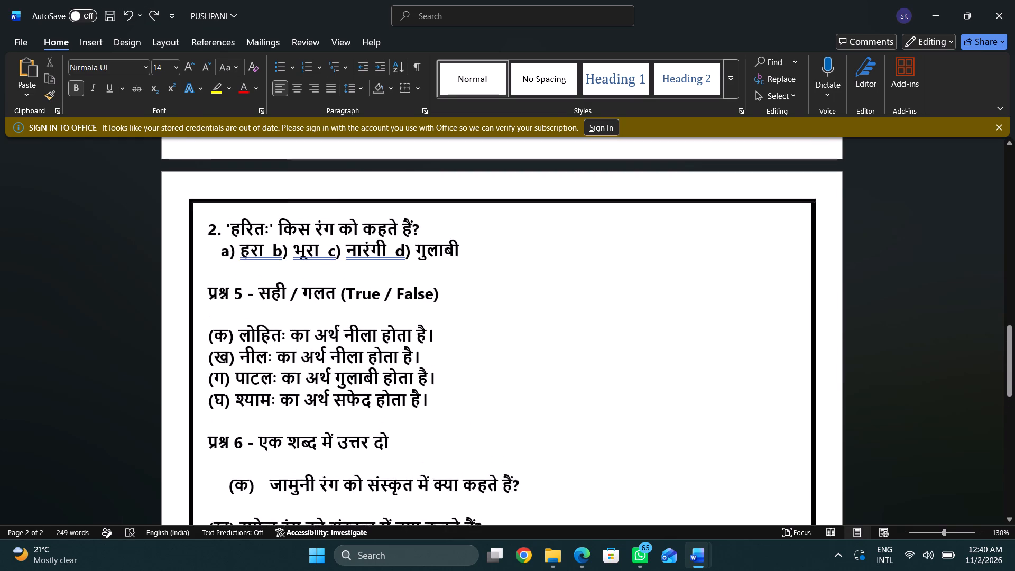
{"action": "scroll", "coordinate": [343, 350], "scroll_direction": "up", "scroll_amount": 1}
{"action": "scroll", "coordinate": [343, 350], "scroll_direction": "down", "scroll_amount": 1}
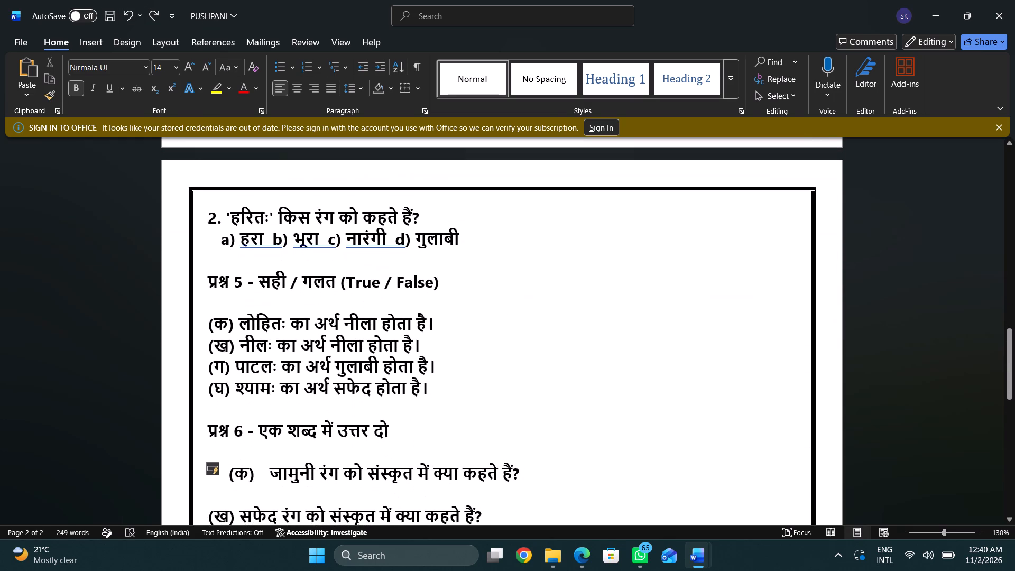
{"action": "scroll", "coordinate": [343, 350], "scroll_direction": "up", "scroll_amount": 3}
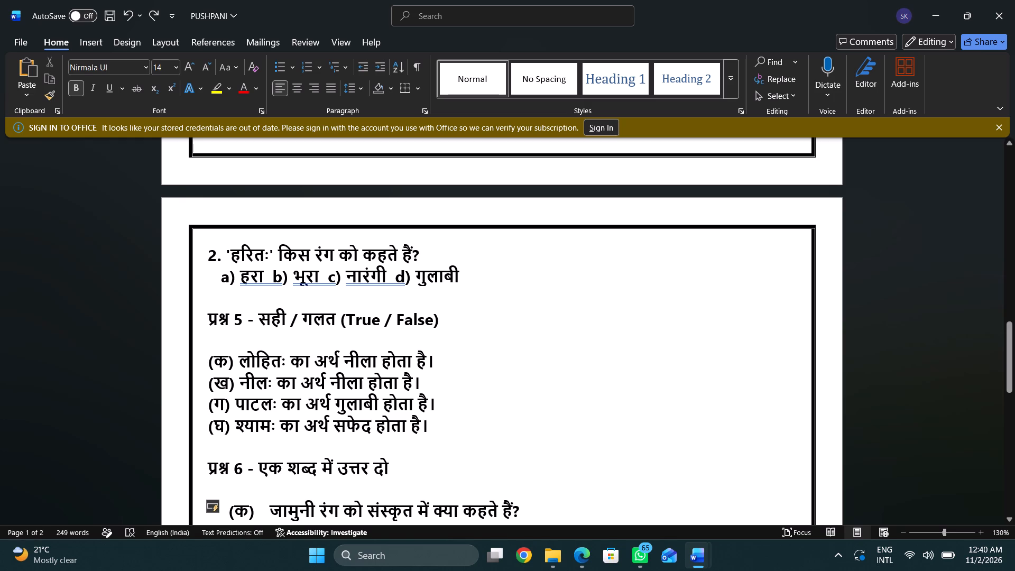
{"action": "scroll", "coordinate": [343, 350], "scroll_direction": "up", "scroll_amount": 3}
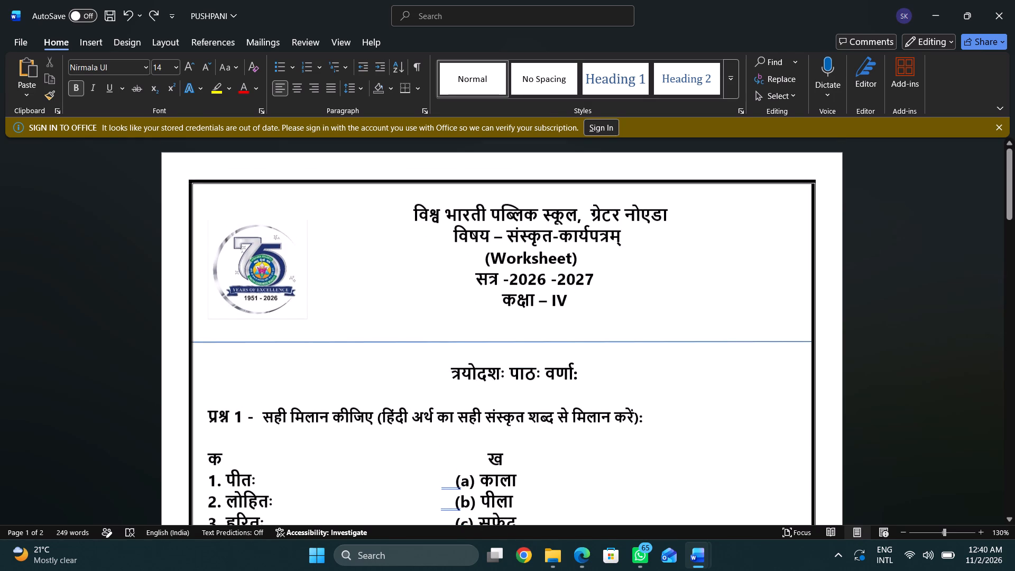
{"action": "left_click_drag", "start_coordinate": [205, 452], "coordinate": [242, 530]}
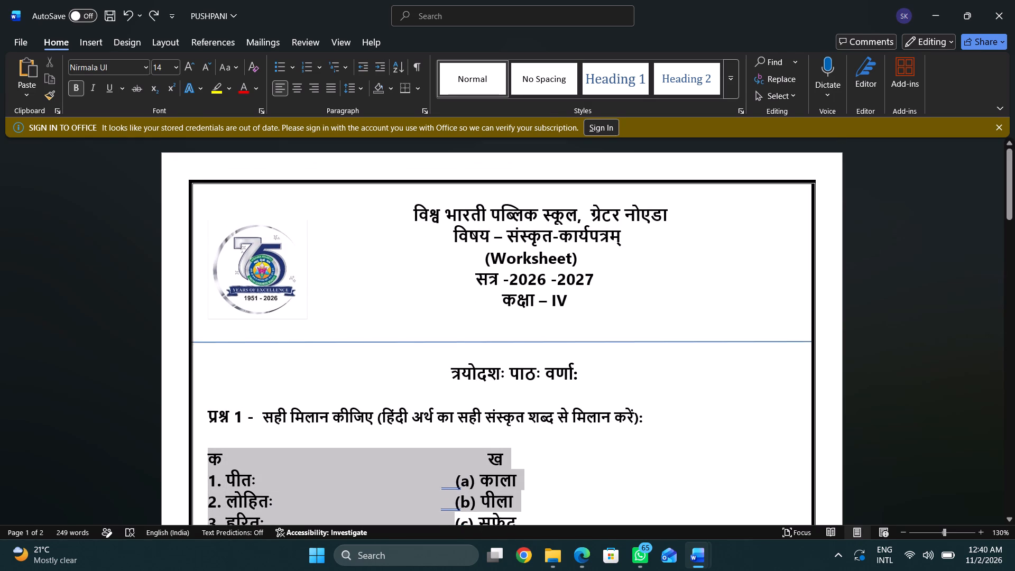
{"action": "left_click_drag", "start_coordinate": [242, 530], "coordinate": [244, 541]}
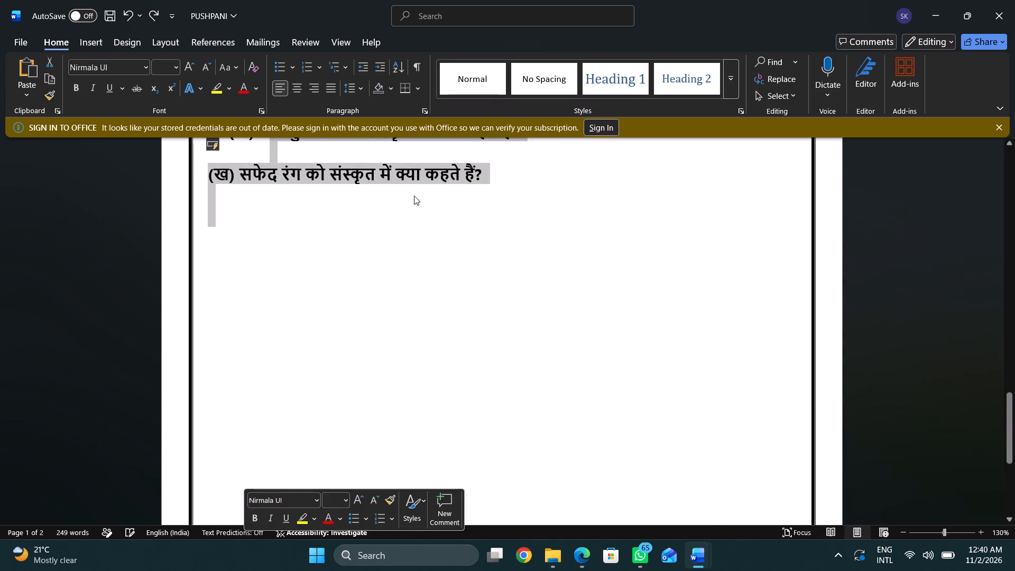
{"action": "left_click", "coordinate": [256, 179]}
Remove bold from all text between the क / ख column headings of प्रश्न 1 and item (ख) of प्रश्न 6.
{"action": "scroll", "coordinate": [256, 179], "scroll_direction": "up", "scroll_amount": 4}
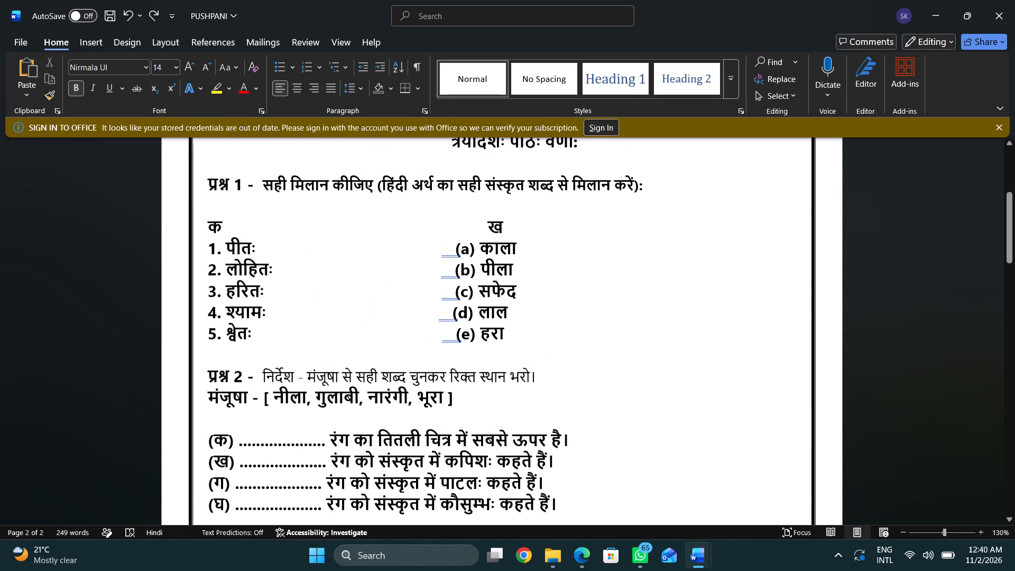
{"action": "left_click_drag", "start_coordinate": [210, 217], "coordinate": [213, 220]}
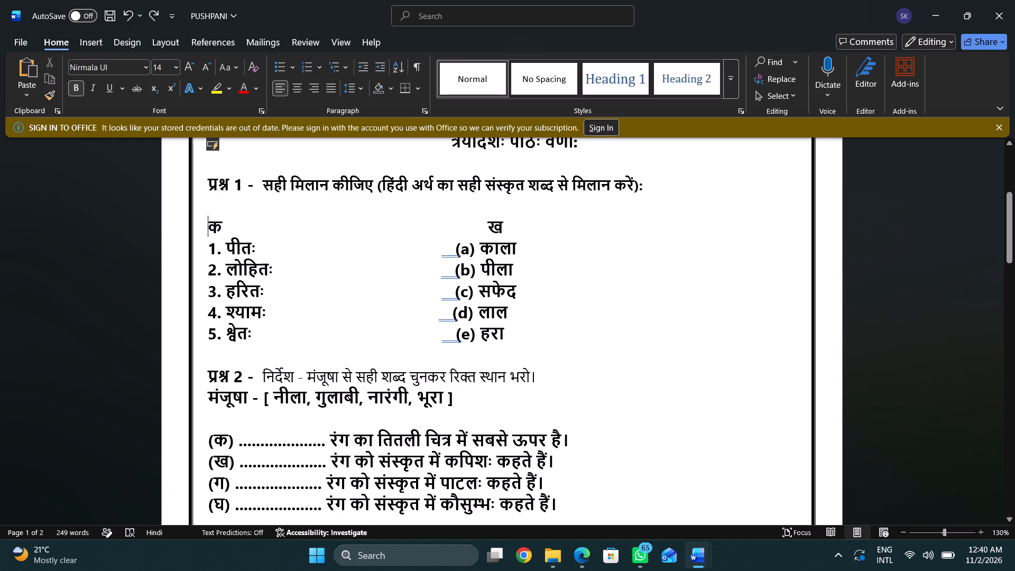
{"action": "left_click_drag", "start_coordinate": [213, 220], "coordinate": [248, 327]}
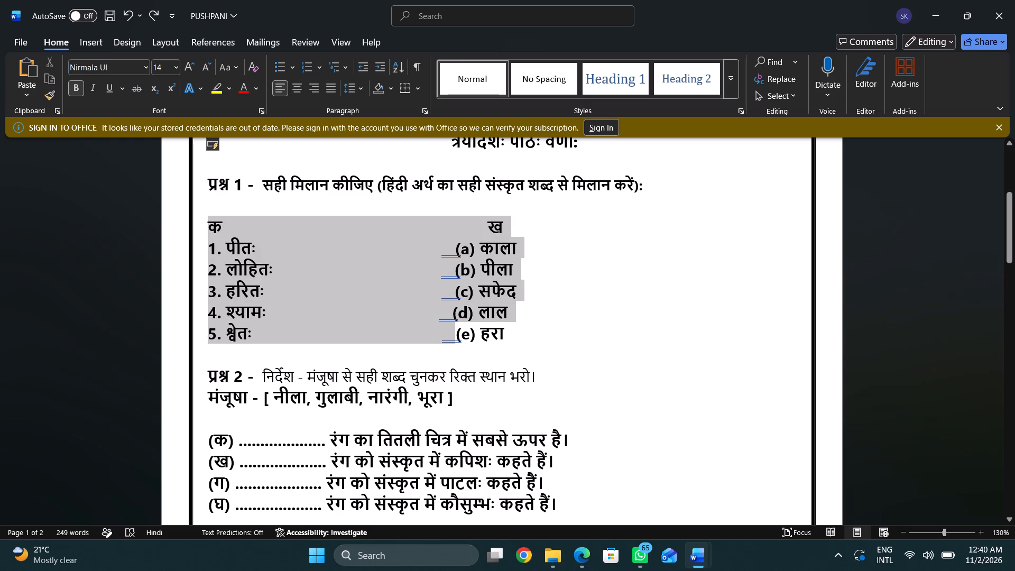
{"action": "left_click_drag", "start_coordinate": [248, 327], "coordinate": [280, 519]}
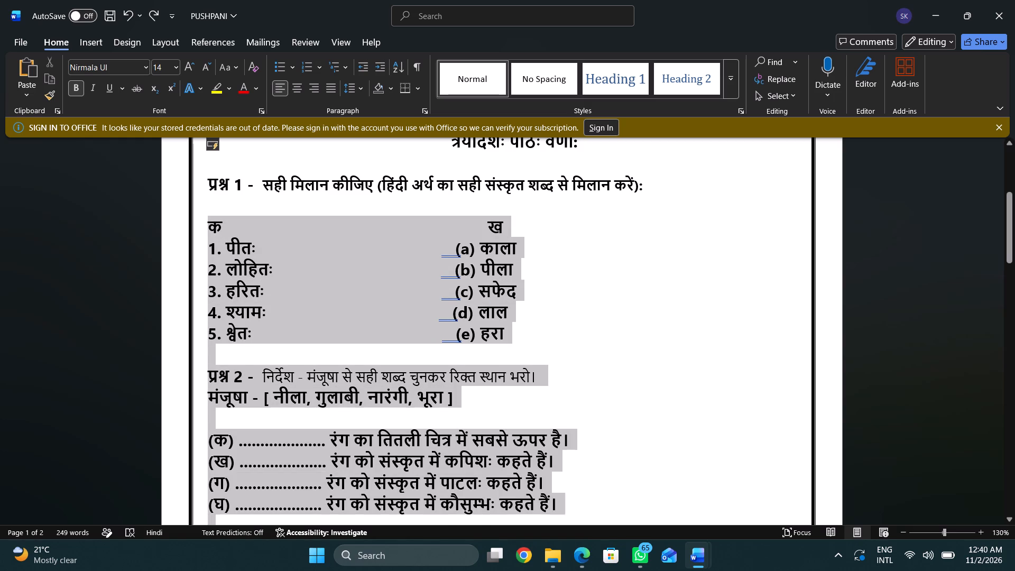
{"action": "left_click_drag", "start_coordinate": [280, 519], "coordinate": [394, 398]}
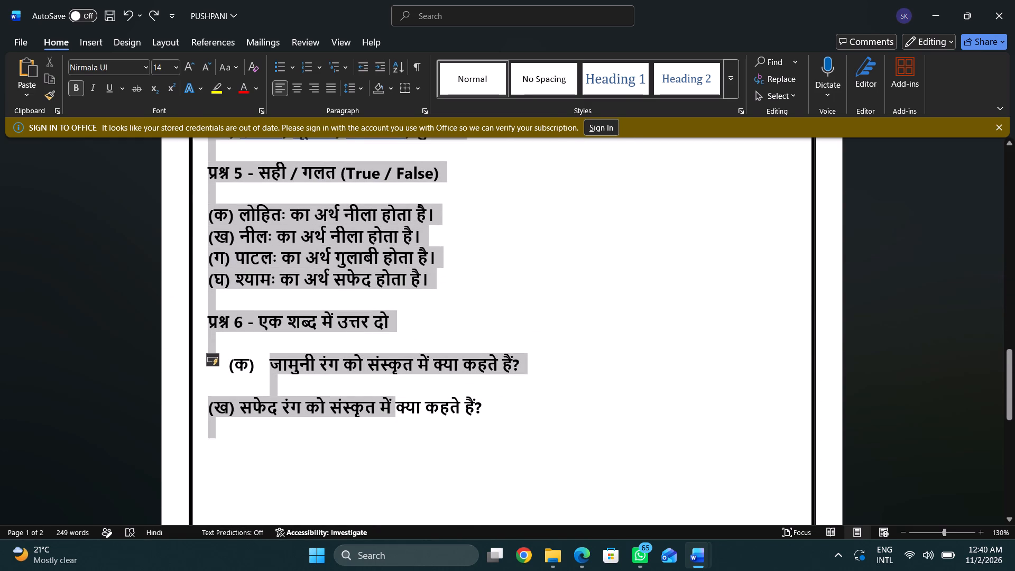
{"action": "left_click_drag", "start_coordinate": [394, 398], "coordinate": [546, 410]}
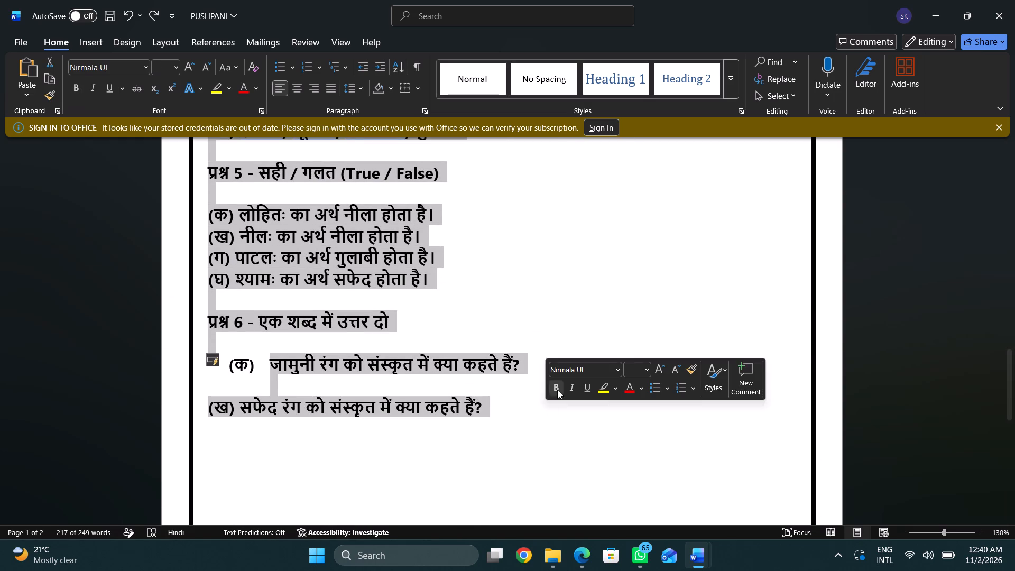
{"action": "left_click", "coordinate": [557, 390]}
{"action": "left_click", "coordinate": [557, 390]}
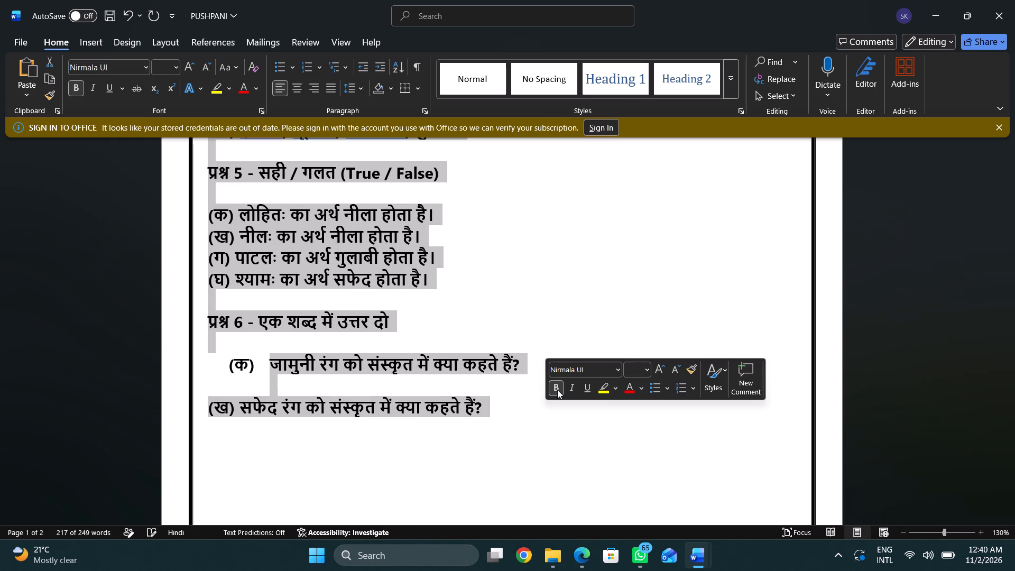
{"action": "left_click", "coordinate": [557, 390]}
{"action": "left_click", "coordinate": [520, 287]}
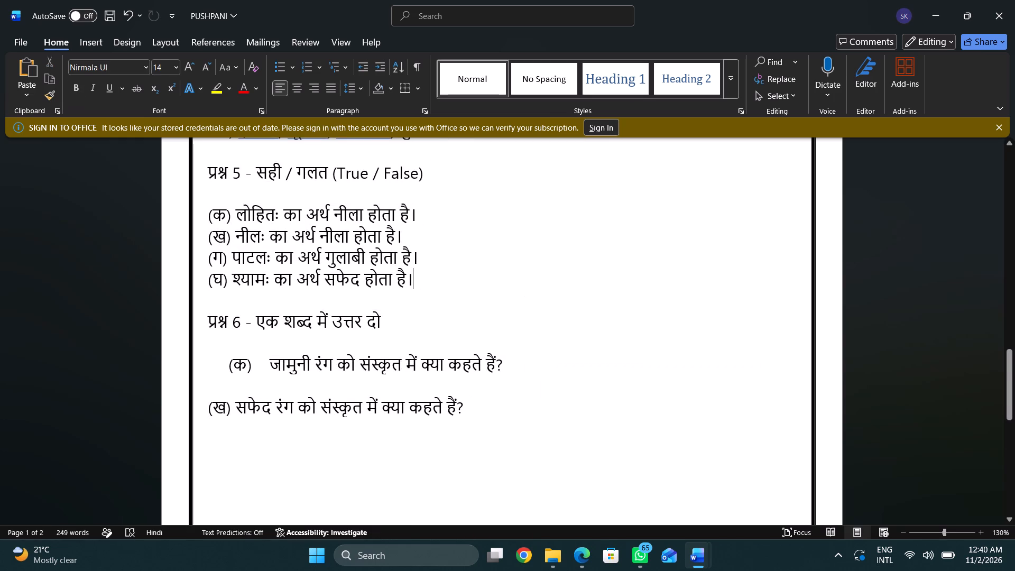
Indent the मंजूषा word-box line of प्रश्न 2 with spaces so it starts beneath the निर्देश instruction.
{"action": "scroll", "coordinate": [520, 287], "scroll_direction": "up", "scroll_amount": 4}
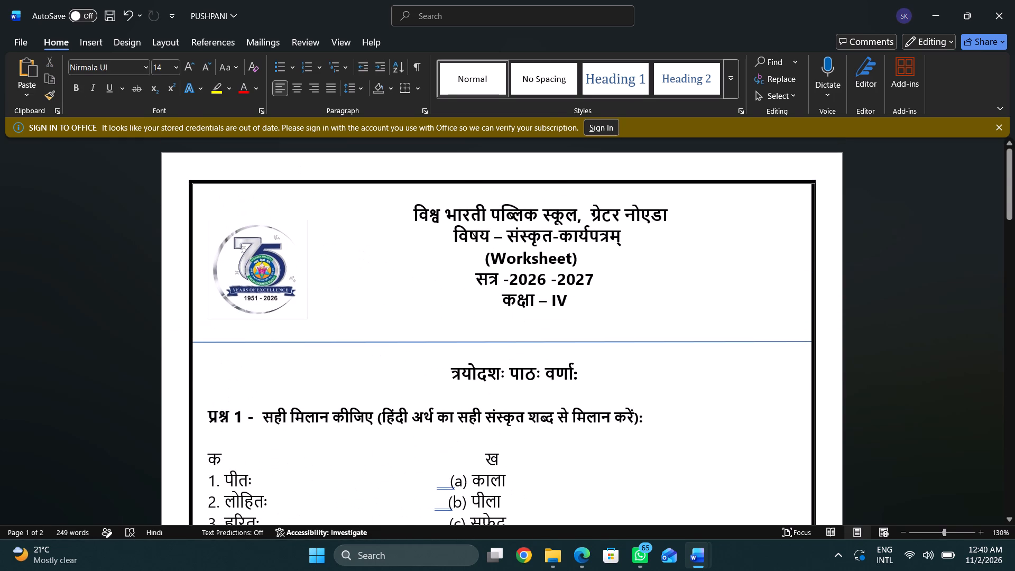
{"action": "scroll", "coordinate": [520, 287], "scroll_direction": "down", "scroll_amount": 1}
{"action": "scroll", "coordinate": [520, 287], "scroll_direction": "left", "scroll_amount": 1}
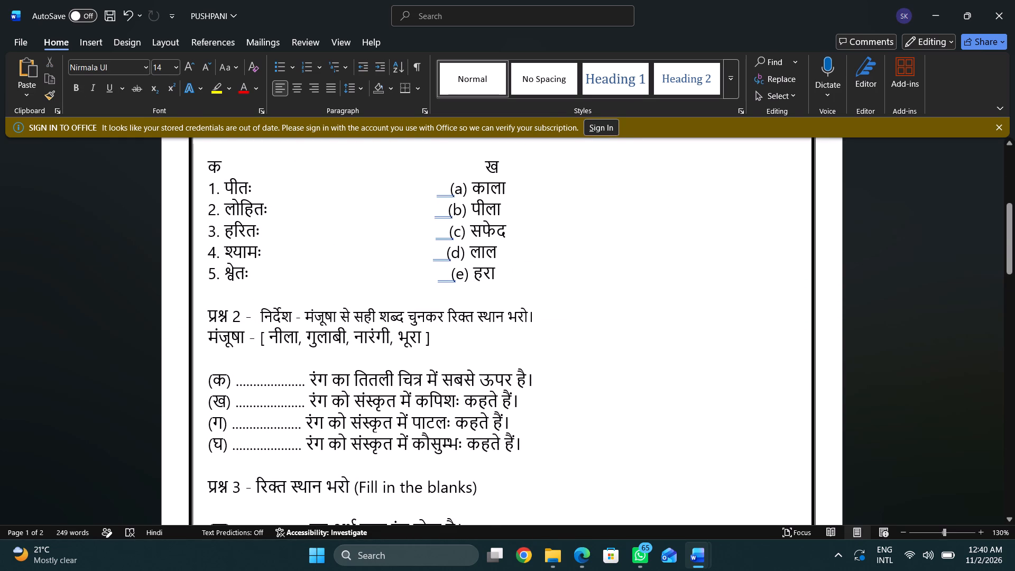
{"action": "left_click", "coordinate": [200, 337]}
{"action": "key", "text": "space"}
{"action": "key", "text": "space"}
{"action": "key", "text": "space"}
{"action": "key", "text": "space"}
{"action": "key", "text": "space"}
{"action": "key", "text": "space"}
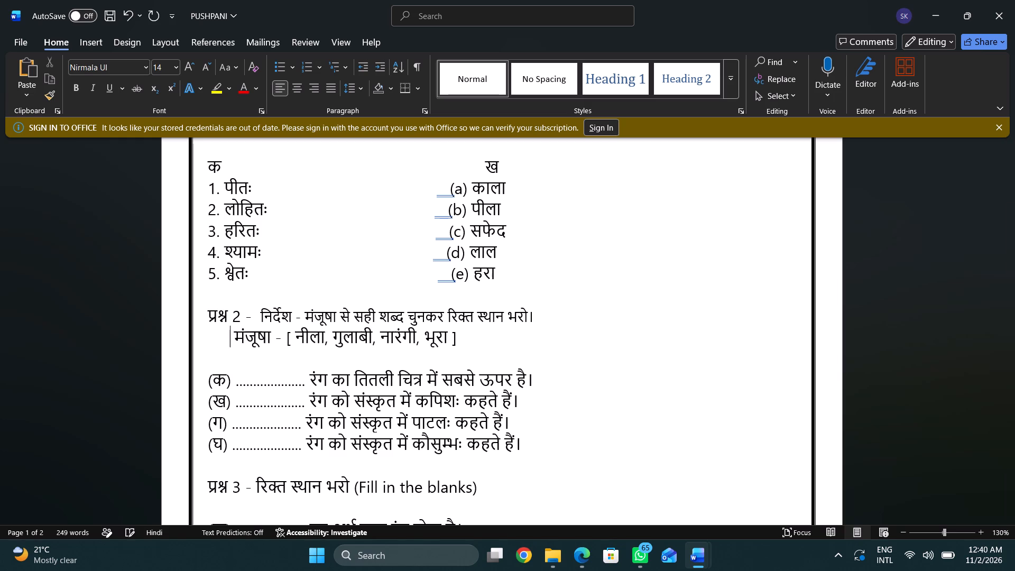
{"action": "key", "text": "space"}
{"action": "key", "text": "space"}
{"action": "key", "text": "space"}
{"action": "key", "text": "space"}
{"action": "key", "text": "space"}
{"action": "key", "text": "space"}
{"action": "key", "text": "space"}
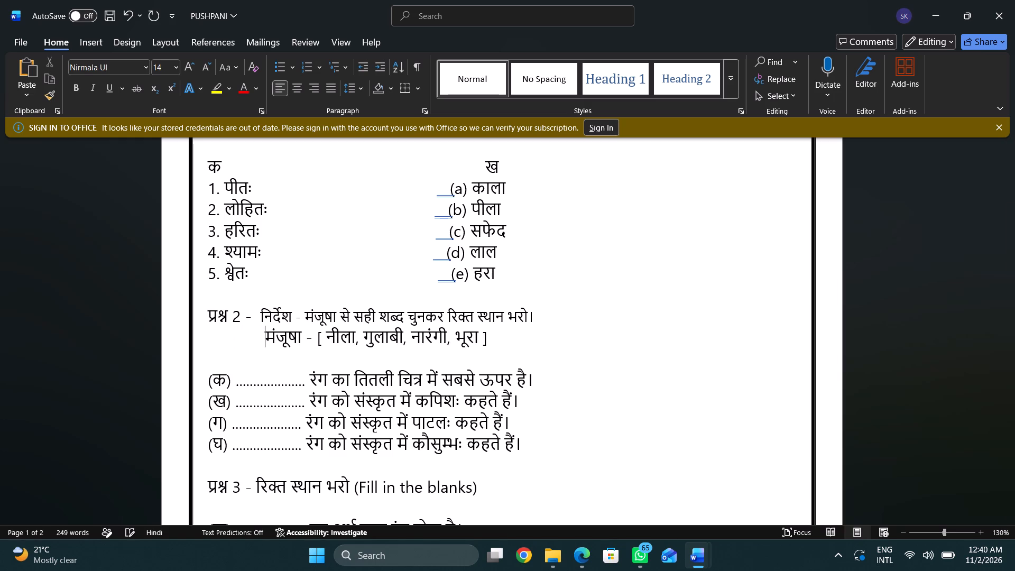
Insert a blank line between the प्रश्न 2 instruction and its मंजूषा word-box line.
{"action": "left_click", "coordinate": [542, 309]}
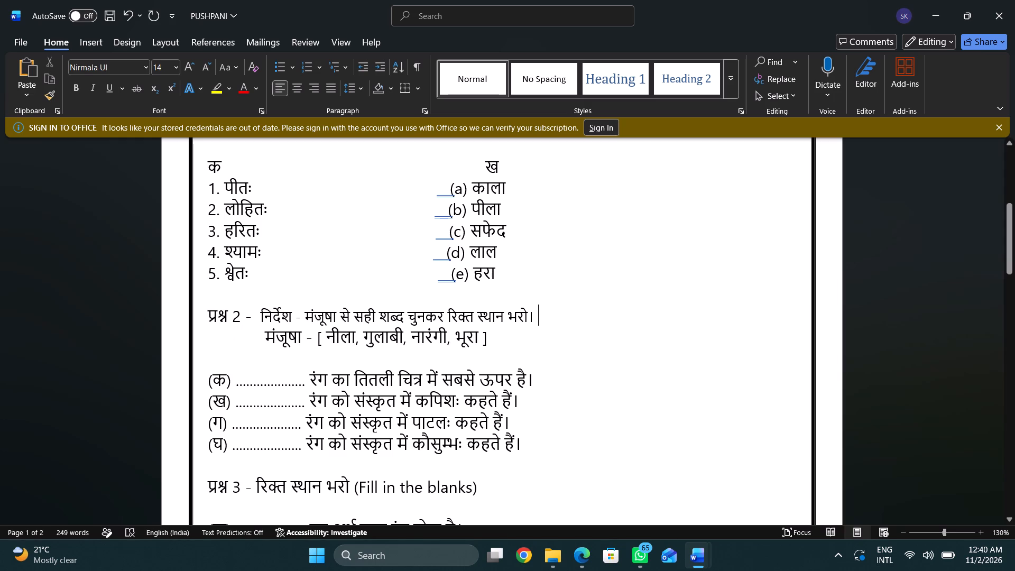
{"action": "key", "text": "Return"}
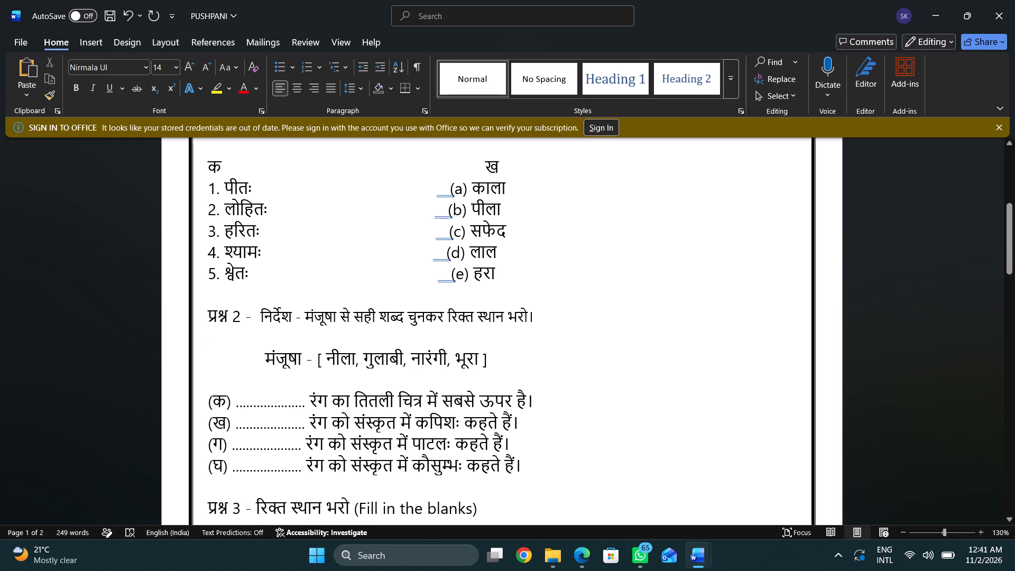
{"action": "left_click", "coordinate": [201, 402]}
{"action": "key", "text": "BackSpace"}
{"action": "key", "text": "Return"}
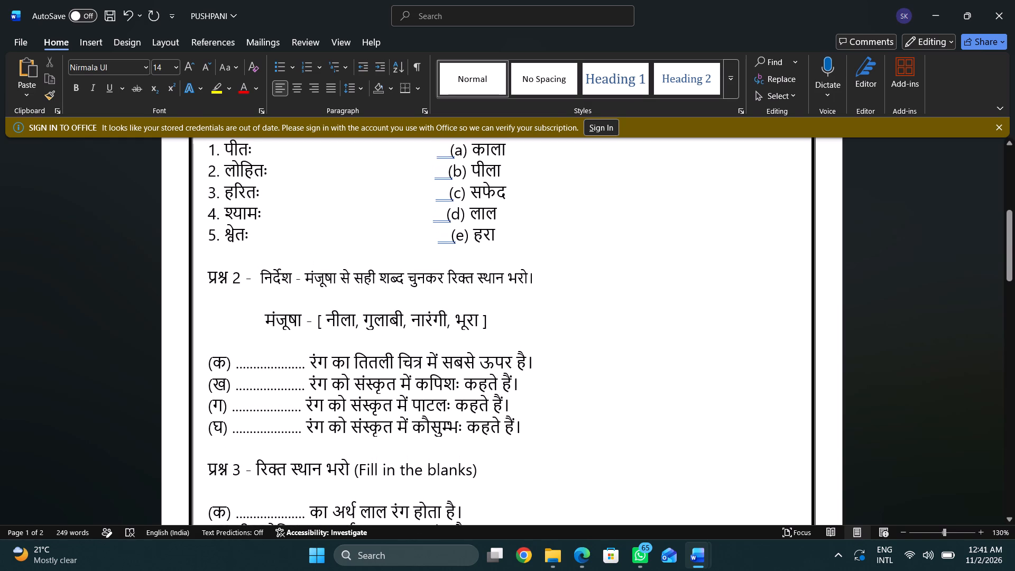
Insert a blank line after item (क) and another after item (ख) of प्रश्न 3.
{"action": "scroll", "coordinate": [336, 457], "scroll_direction": "down", "scroll_amount": 2}
{"action": "scroll", "coordinate": [336, 457], "scroll_direction": "up", "scroll_amount": 1}
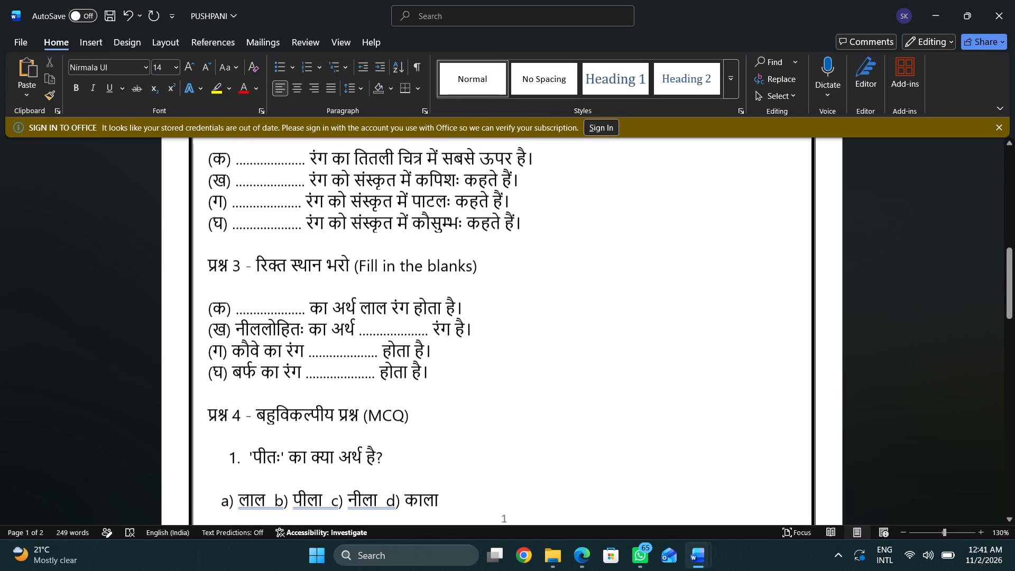
{"action": "scroll", "coordinate": [336, 457], "scroll_direction": "up", "scroll_amount": 1}
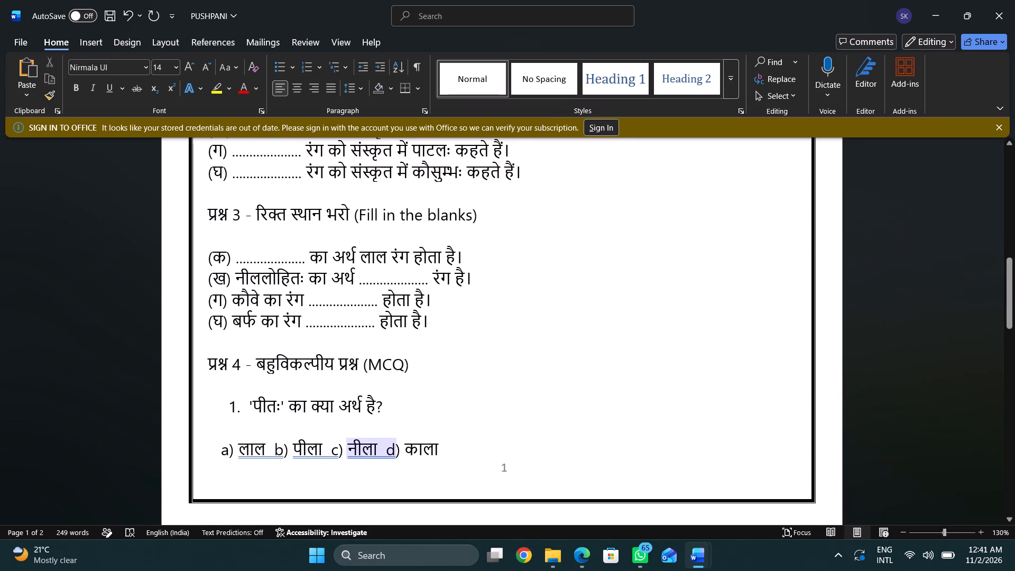
{"action": "left_click", "coordinate": [467, 259]}
{"action": "key", "text": "Return"}
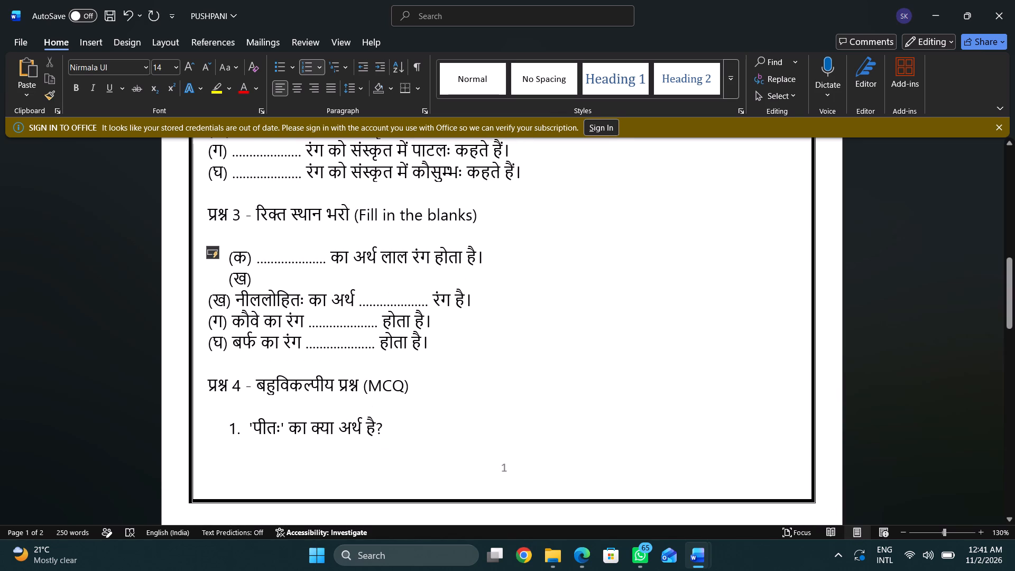
{"action": "key", "text": "BackSpace"}
{"action": "left_click", "coordinate": [477, 294]}
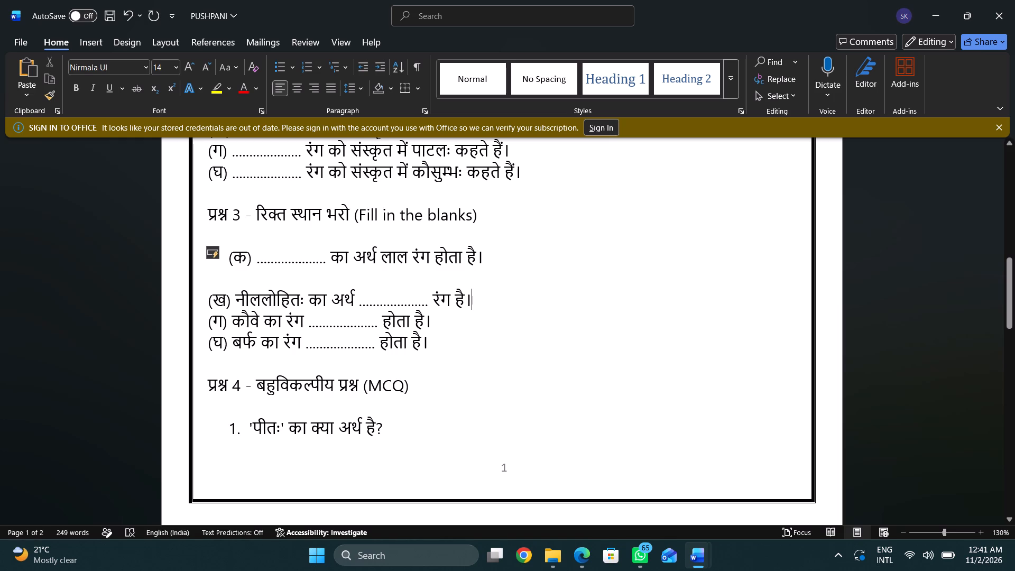
{"action": "key", "text": "Return"}
{"action": "key", "text": "BackSpace"}
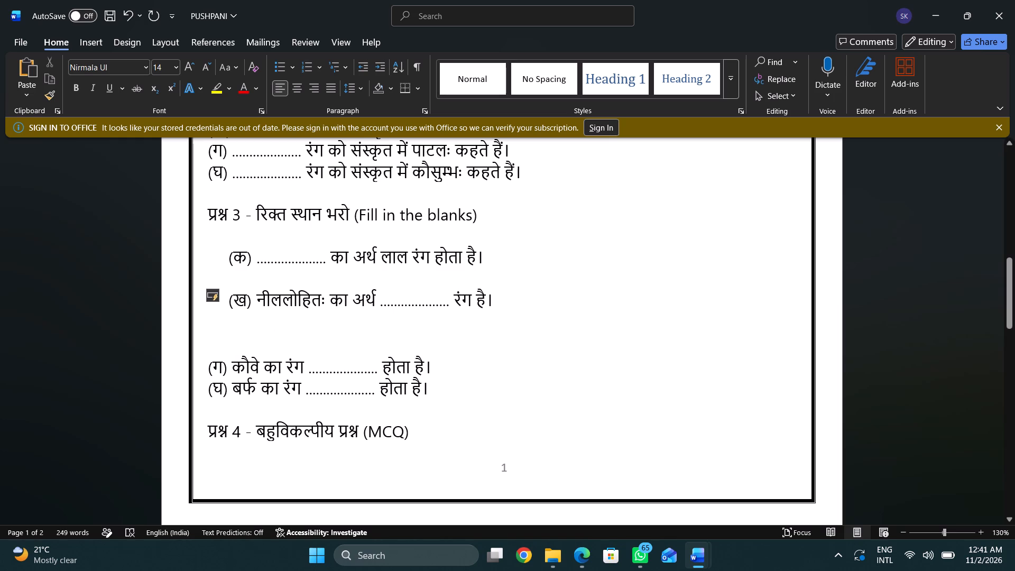
Insert an unnumbered blank line between items (ग) and (घ) of प्रश्न 3.
{"action": "left_click", "coordinate": [437, 372]}
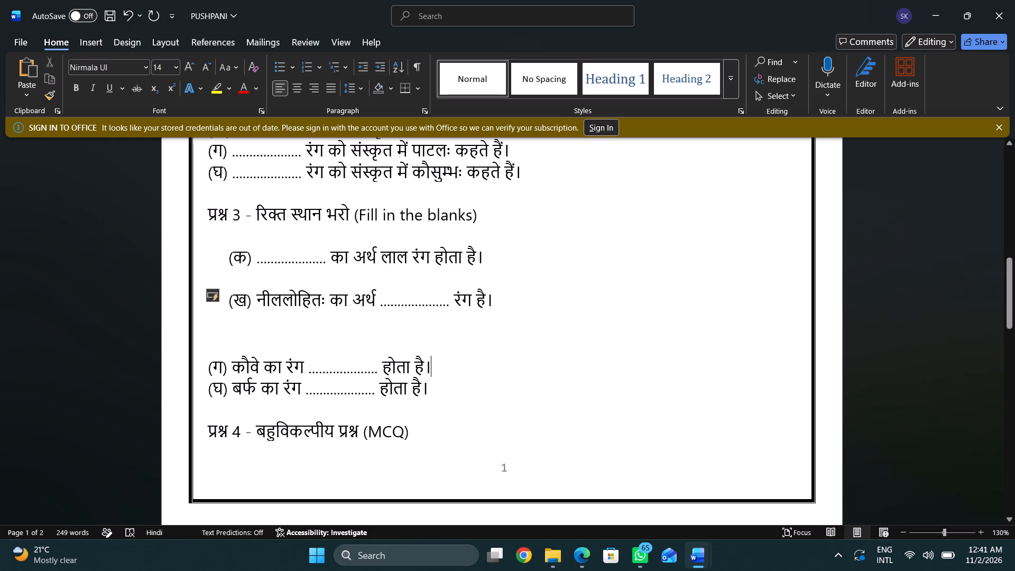
{"action": "key", "text": "Return"}
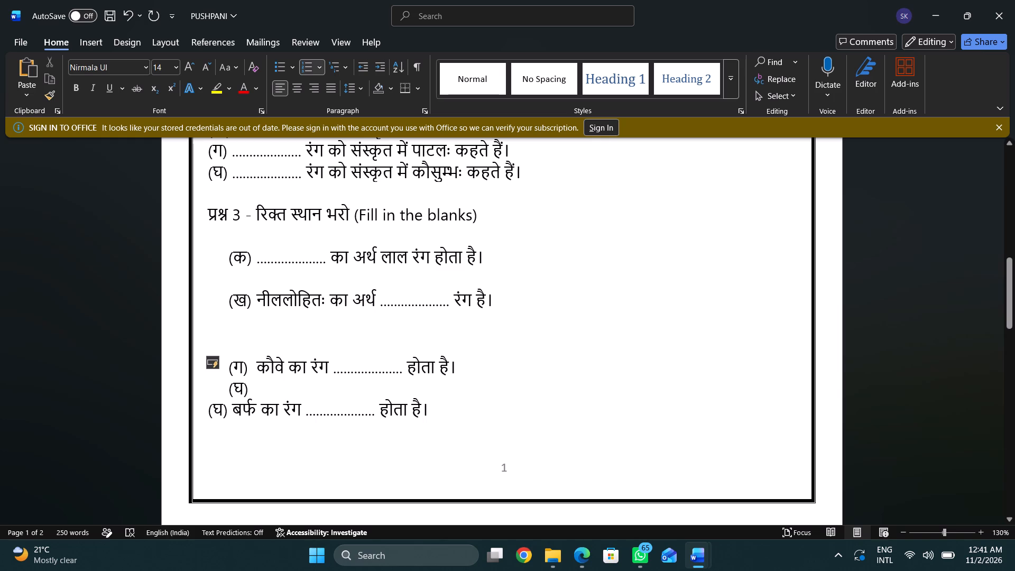
{"action": "left_click", "coordinate": [248, 387]}
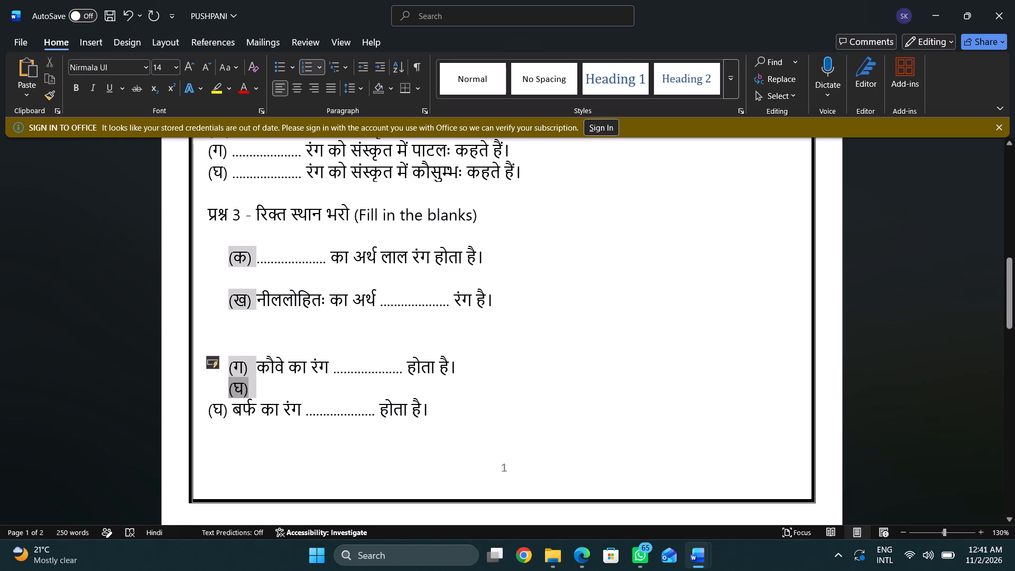
{"action": "left_click", "coordinate": [259, 388]}
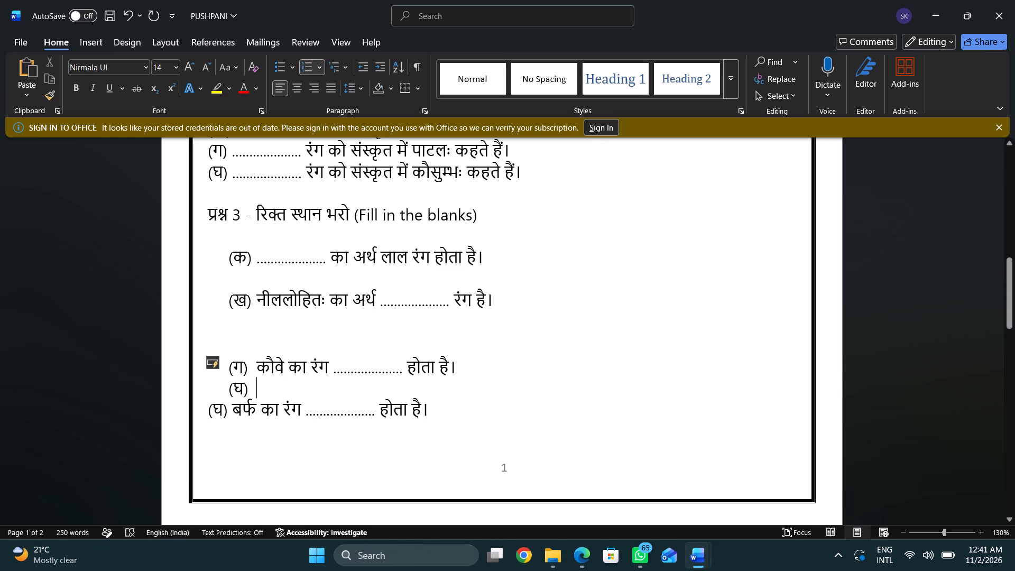
{"action": "left_click", "coordinate": [247, 390]}
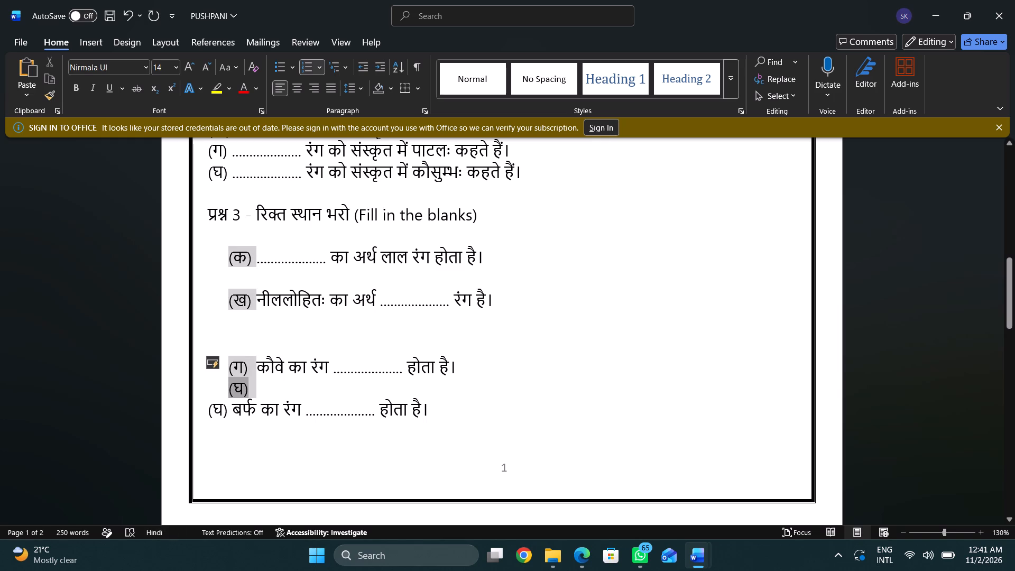
{"action": "left_click", "coordinate": [251, 390]}
{"action": "key", "text": "BackSpace"}
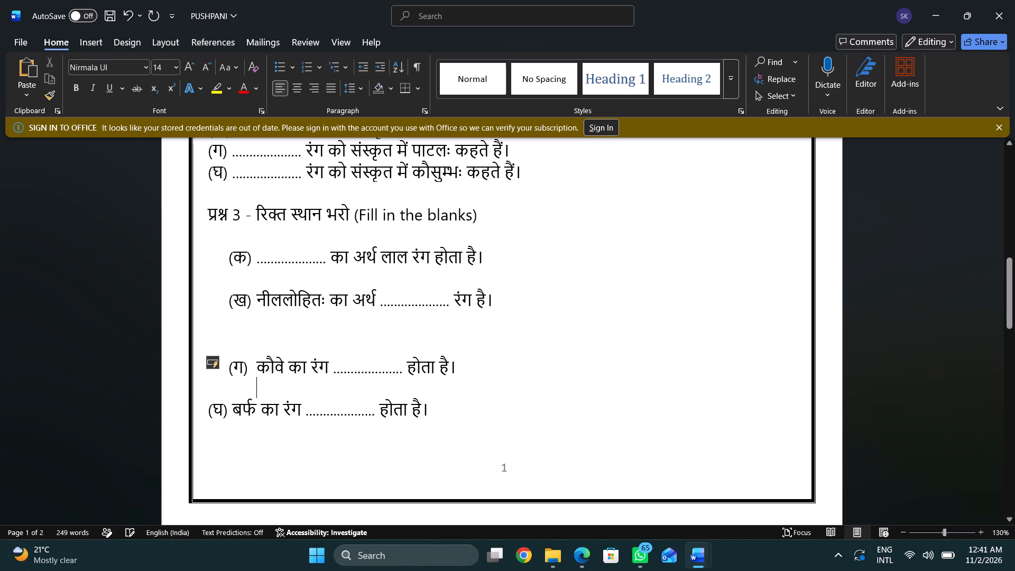
Remove the automatic (ग) label from the कौवे का रंग line and reduce the gap above it to one blank line.
{"action": "left_click", "coordinate": [228, 367]}
{"action": "left_click", "coordinate": [228, 367]}
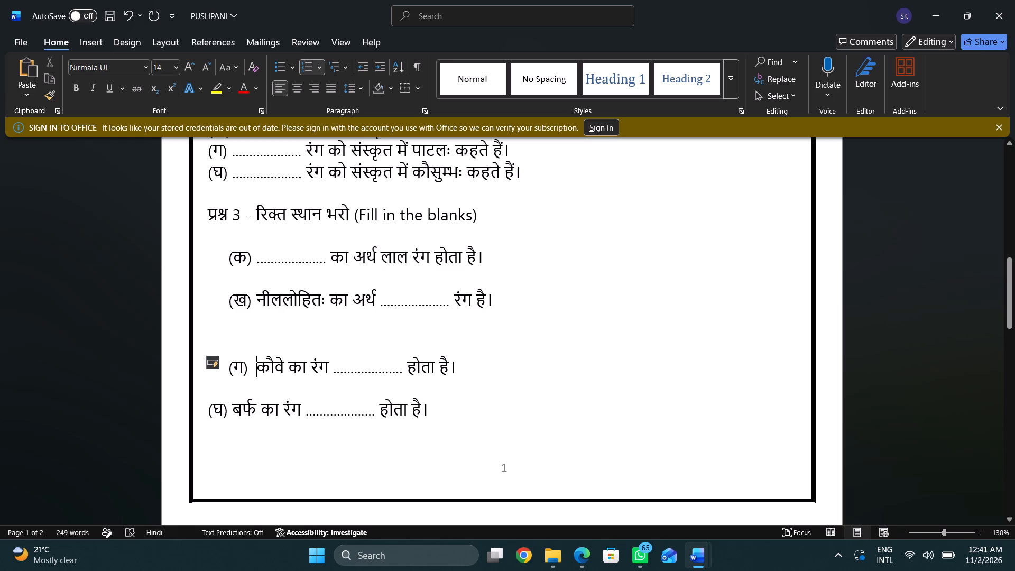
{"action": "double_click", "coordinate": [228, 367]}
{"action": "left_click_drag", "start_coordinate": [228, 367], "coordinate": [202, 358]}
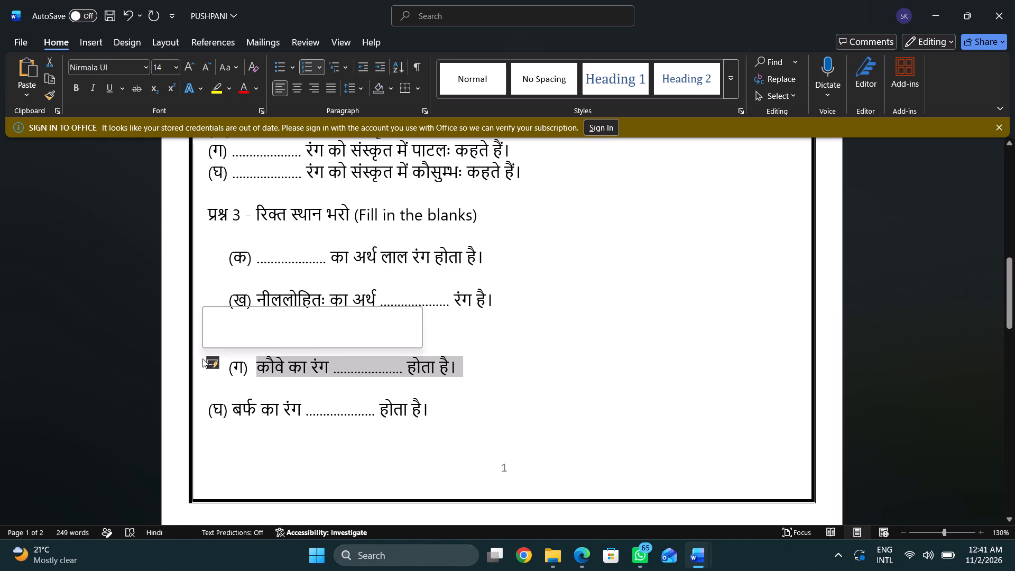
{"action": "left_click", "coordinate": [202, 358]}
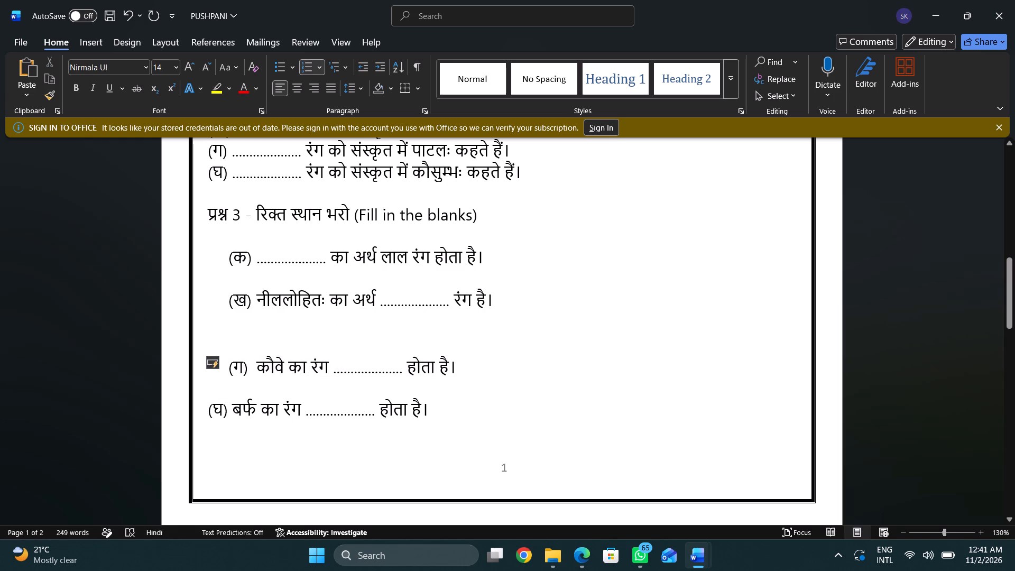
{"action": "left_click", "coordinate": [248, 365]}
{"action": "key", "text": "BackSpace"}
{"action": "key", "text": "BackSpace"}
{"action": "key", "text": "BackSpace"}
{"action": "key", "text": "BackSpace"}
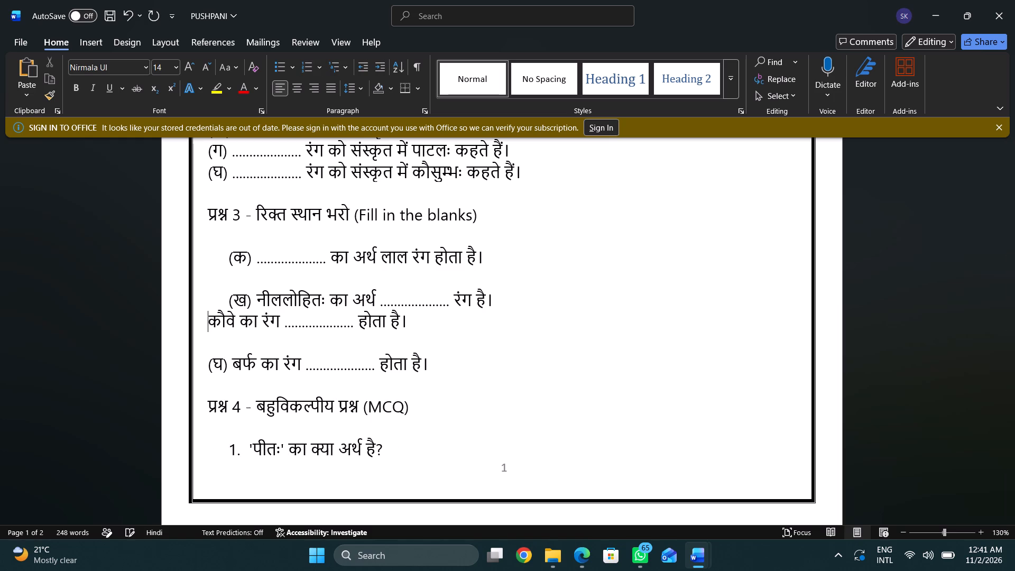
{"action": "key", "text": "Return"}
Indent the कौवे का रंग line with spaces so its text starts beneath the text of item (ख).
{"action": "key", "text": "space"}
{"action": "key", "text": "space"}
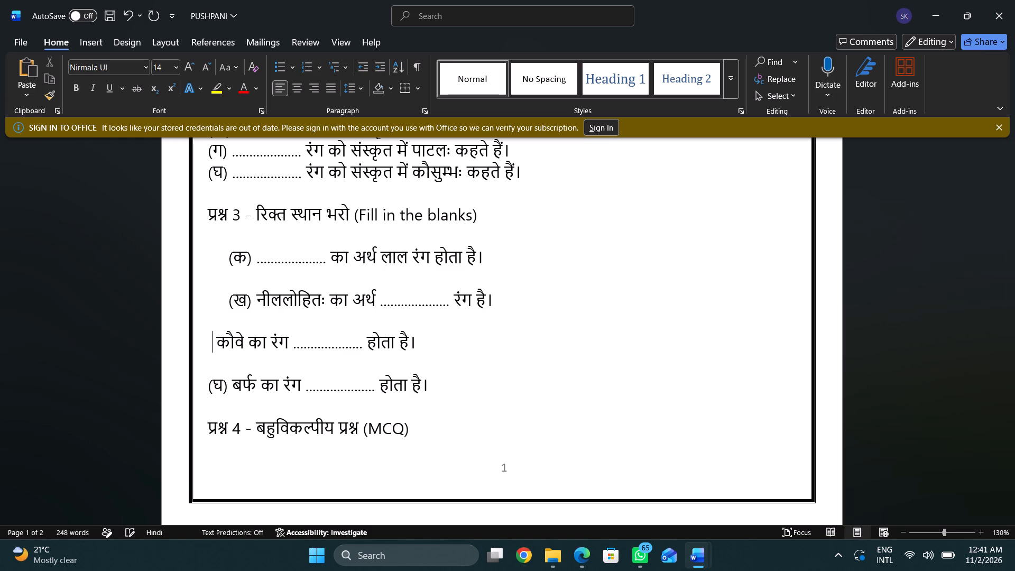
{"action": "key", "text": "space"}
{"action": "key", "text": "space"}
{"action": "key", "text": "space"}
{"action": "key", "text": "space"}
{"action": "key", "text": "space"}
{"action": "key", "text": "space"}
{"action": "key", "text": "space"}
{"action": "key", "text": "space"}
{"action": "key", "text": "space"}
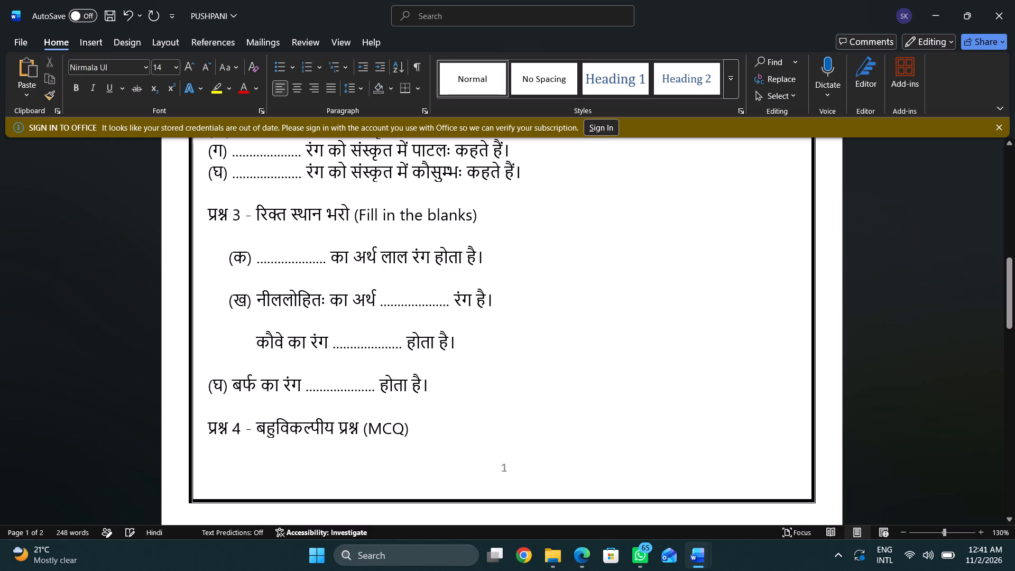
Copy the (ग) label from प्रश्न 2 and paste it in front of the कौवे का रंग line of प्रश्न 3.
{"action": "left_click_drag", "start_coordinate": [223, 148], "coordinate": [186, 148]}
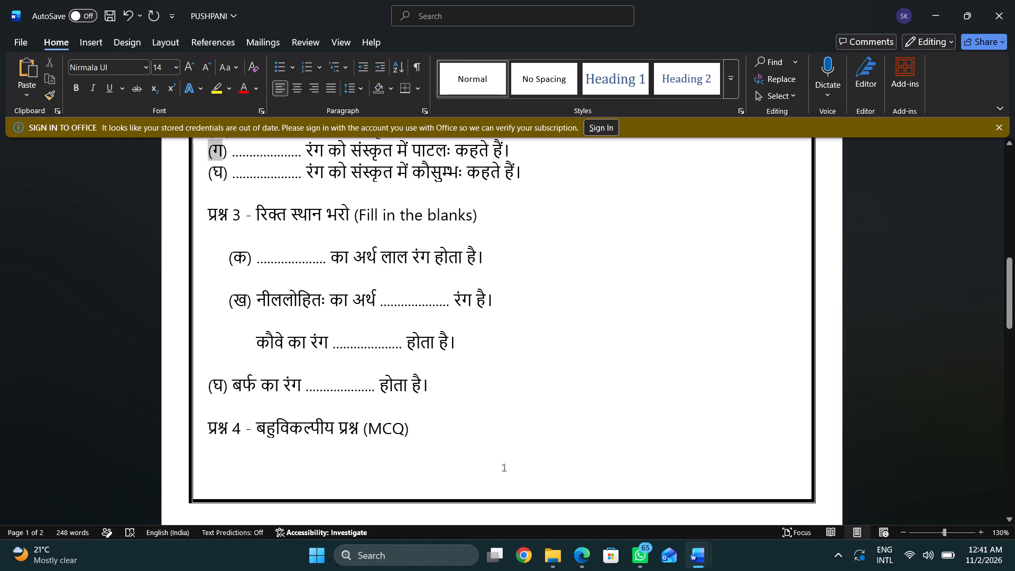
{"action": "left_click_drag", "start_coordinate": [186, 148], "coordinate": [190, 148]}
{"action": "left_click", "coordinate": [224, 144]}
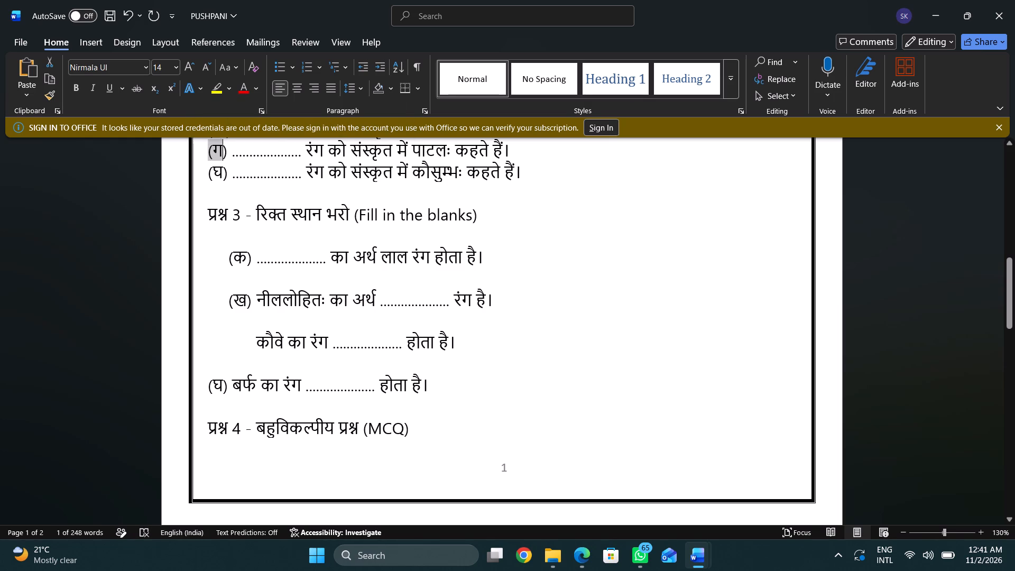
{"action": "left_click_drag", "start_coordinate": [228, 147], "coordinate": [202, 150]}
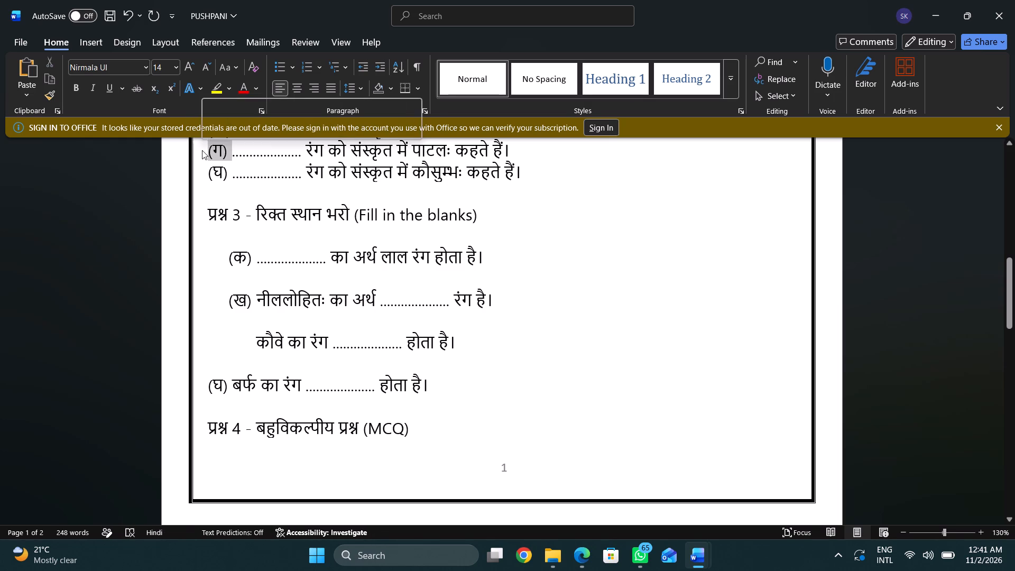
{"action": "key", "text": "ctrl+c"}
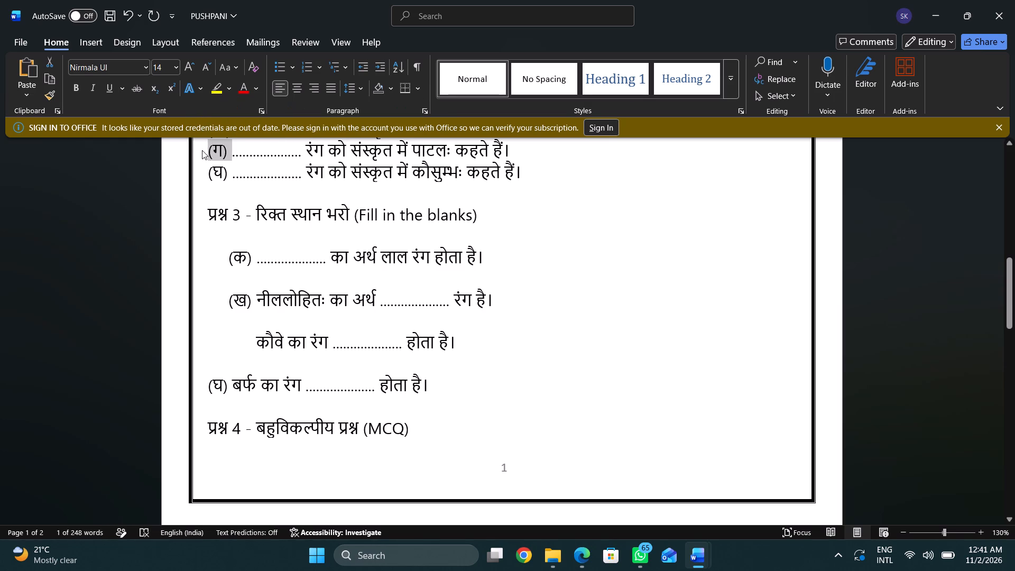
{"action": "left_click", "coordinate": [237, 340]}
{"action": "key", "text": "ctrl+v"}
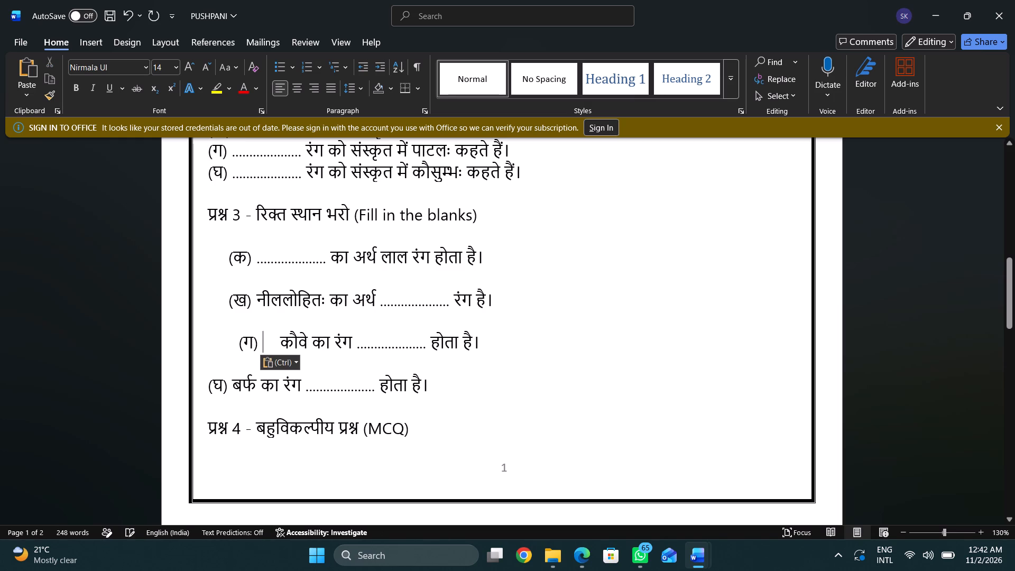
Delete two spaces after and two before the pasted (ग) label, lining it up beneath the (ख) label.
{"action": "left_click", "coordinate": [278, 341]}
{"action": "key", "text": "BackSpace"}
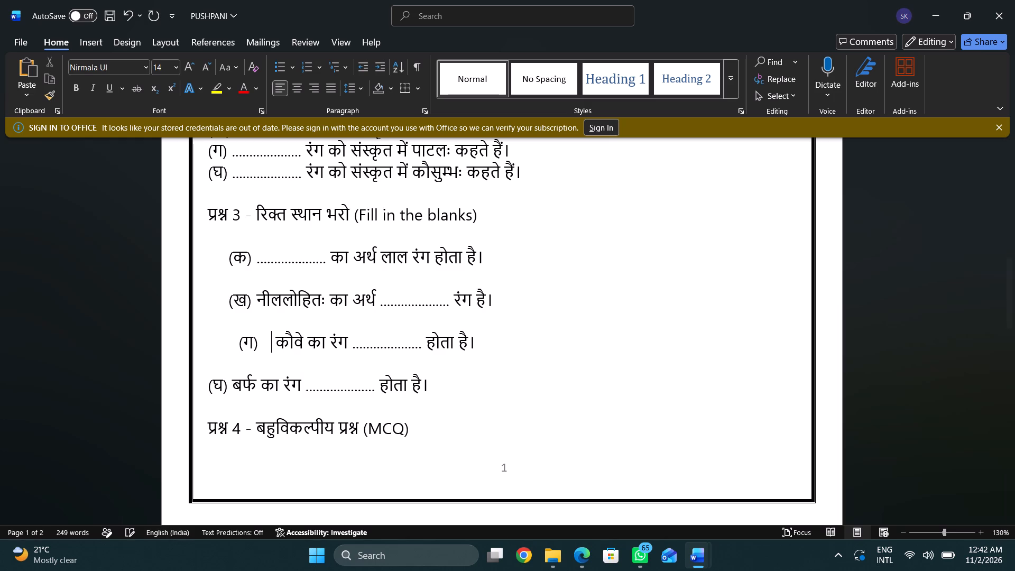
{"action": "key", "text": "BackSpace"}
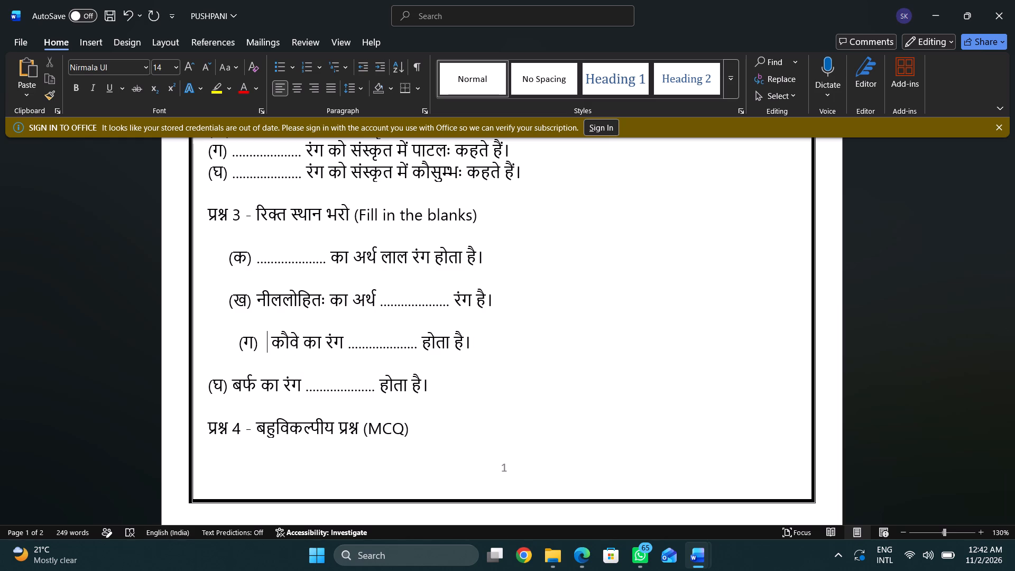
{"action": "left_click", "coordinate": [236, 341]}
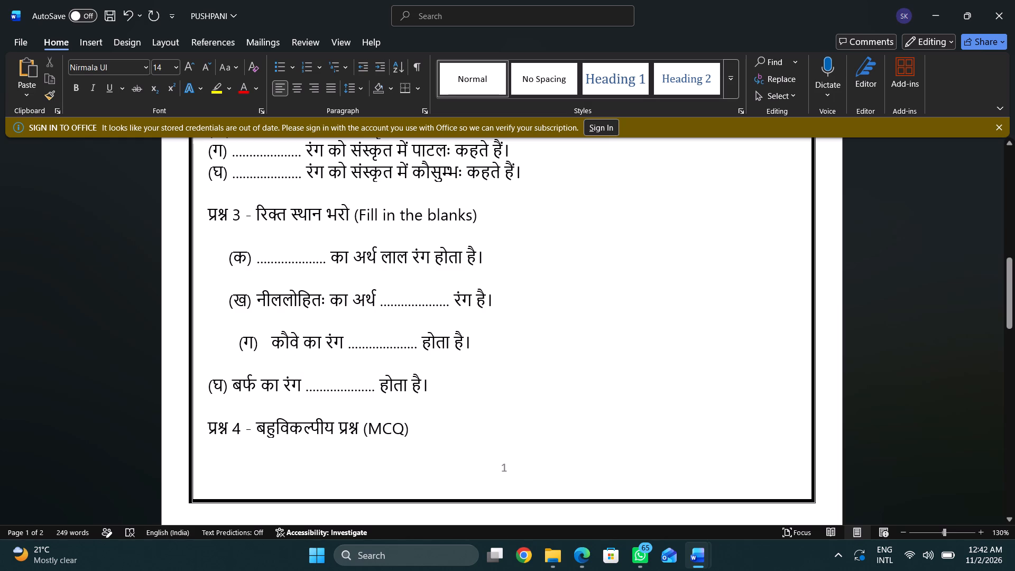
{"action": "key", "text": "BackSpace"}
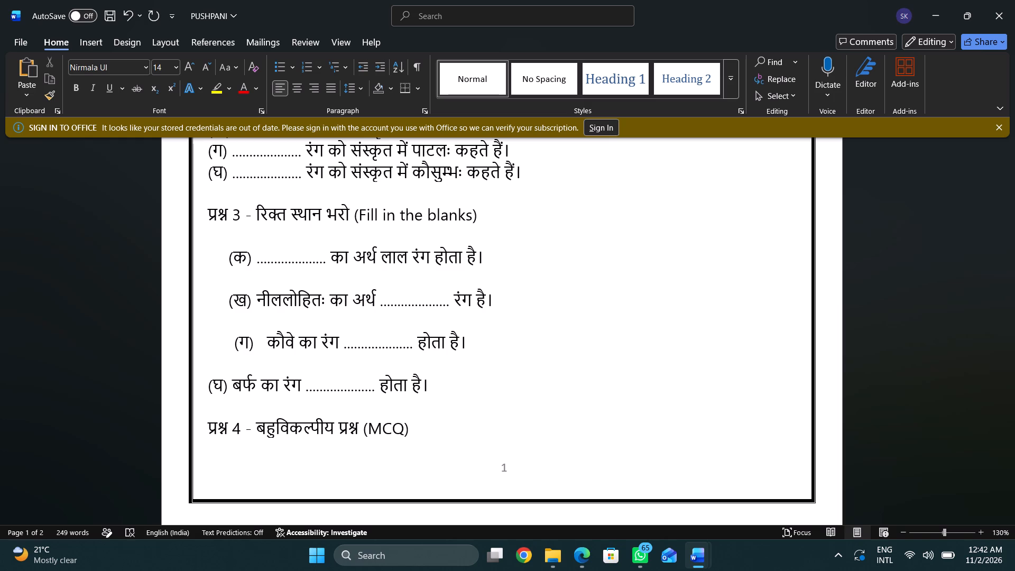
{"action": "key", "text": "BackSpace"}
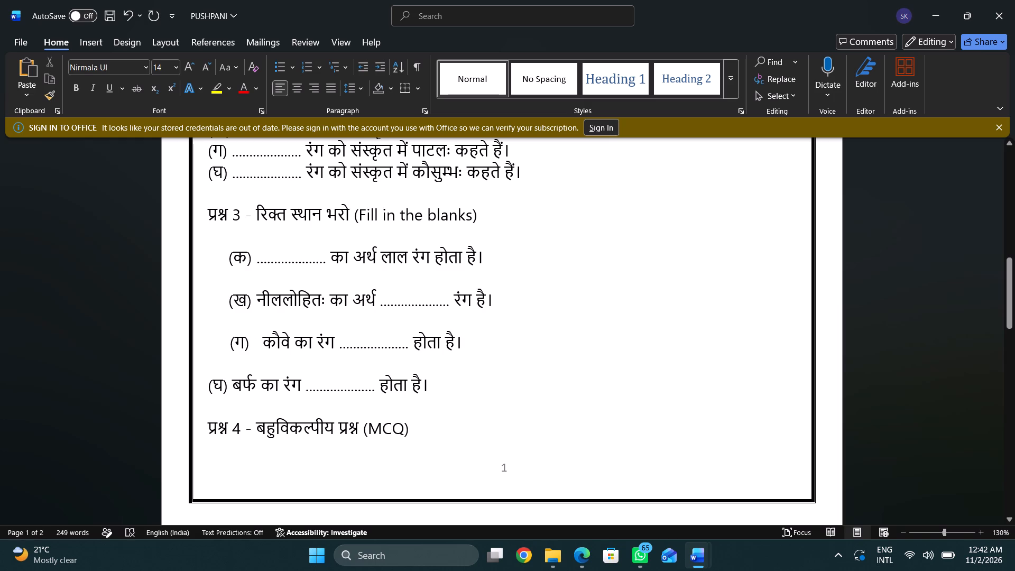
Indent item (घ) of प्रश्न 3 with five spaces so its label lines up with (ग).
{"action": "left_click", "coordinate": [209, 380]}
{"action": "key", "text": "space"}
{"action": "key", "text": "space"}
{"action": "key", "text": "space"}
{"action": "key", "text": "space"}
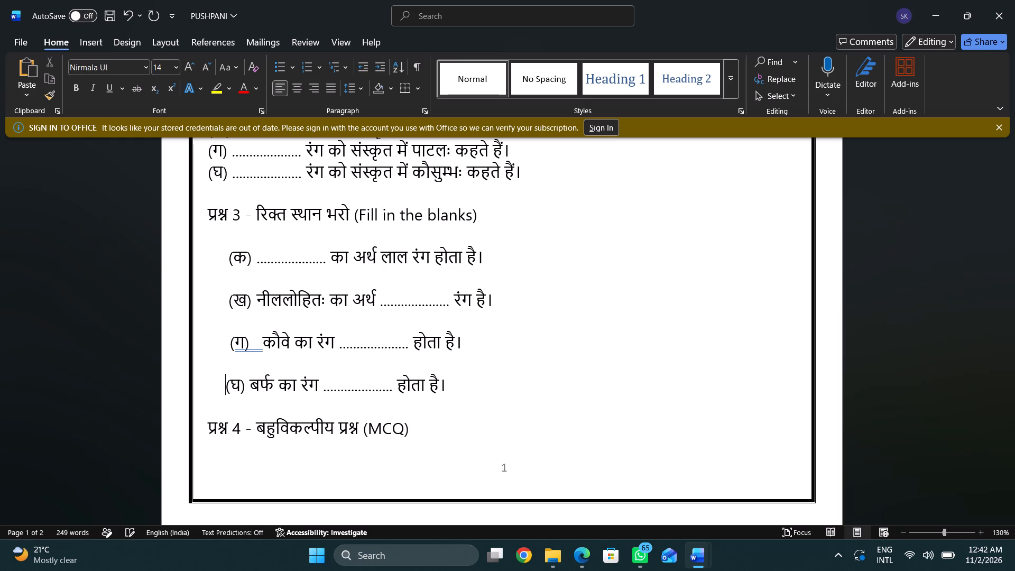
{"action": "key", "text": "space"}
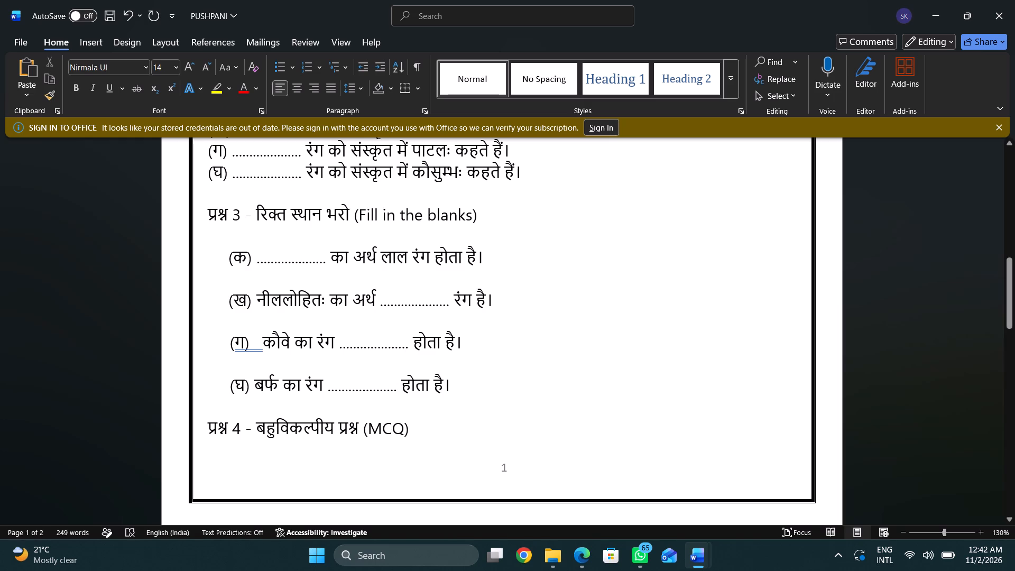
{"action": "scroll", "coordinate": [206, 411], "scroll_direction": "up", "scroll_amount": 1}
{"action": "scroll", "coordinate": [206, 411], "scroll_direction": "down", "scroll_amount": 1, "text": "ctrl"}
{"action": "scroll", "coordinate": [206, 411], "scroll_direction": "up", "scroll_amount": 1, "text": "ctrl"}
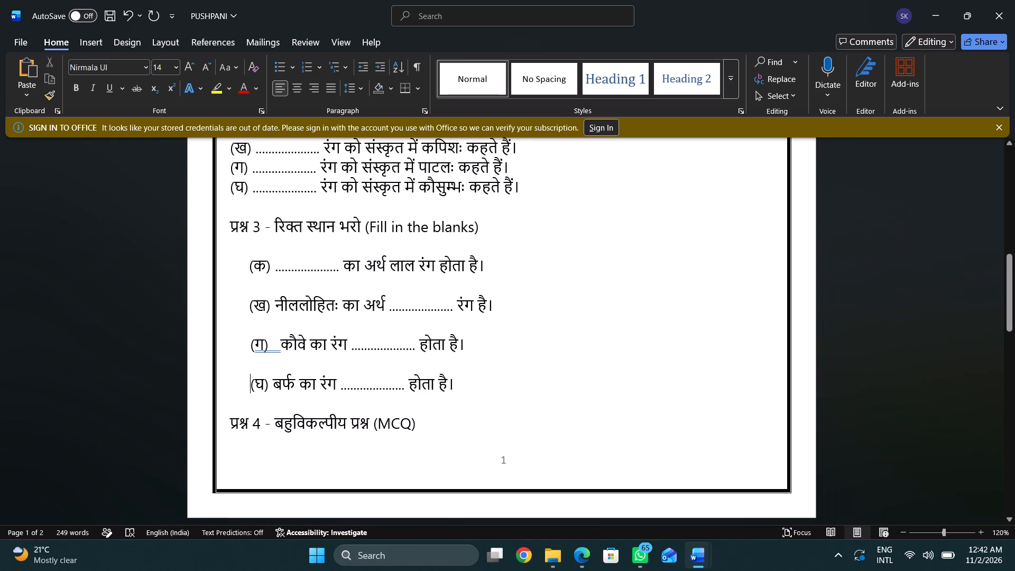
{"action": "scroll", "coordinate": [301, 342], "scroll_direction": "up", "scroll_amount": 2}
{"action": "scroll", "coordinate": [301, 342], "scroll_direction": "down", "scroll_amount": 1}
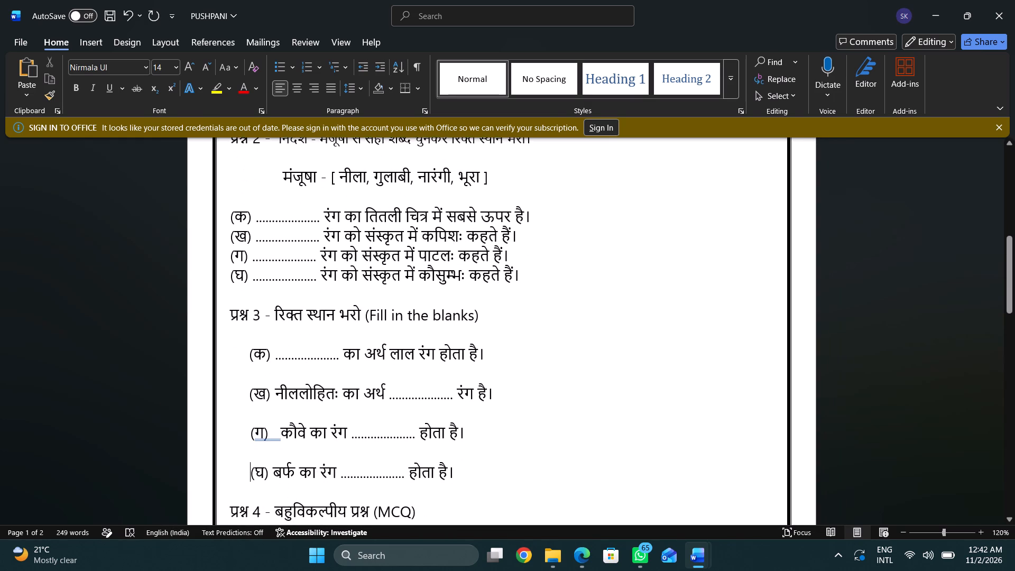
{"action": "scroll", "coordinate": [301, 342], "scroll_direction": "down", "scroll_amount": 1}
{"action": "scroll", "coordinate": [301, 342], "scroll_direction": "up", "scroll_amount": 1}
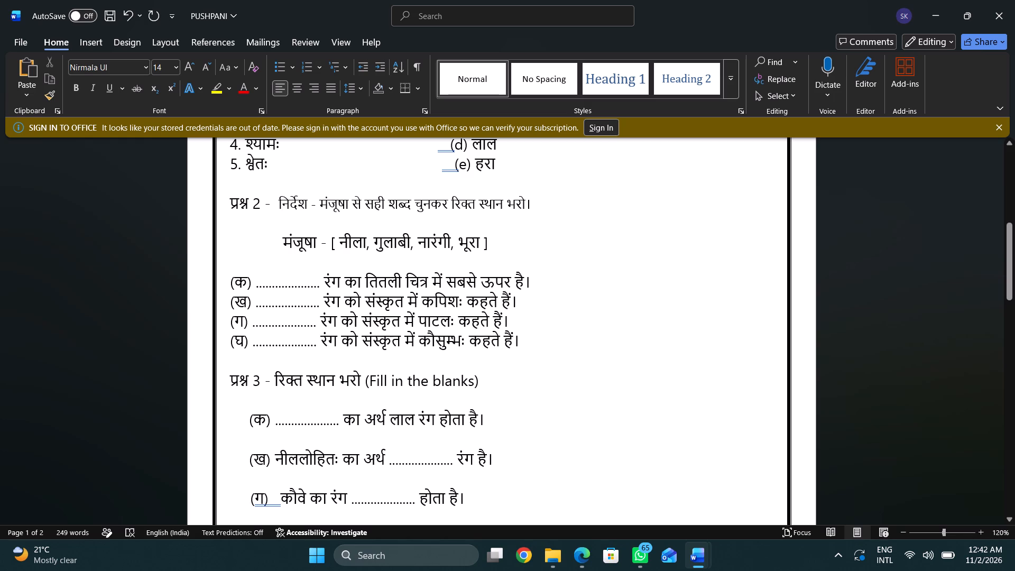
Copy the dots of the blank in item (क) of प्रश्न 2 and paste them after the blank of all four items.
{"action": "left_click_drag", "start_coordinate": [255, 285], "coordinate": [316, 291]}
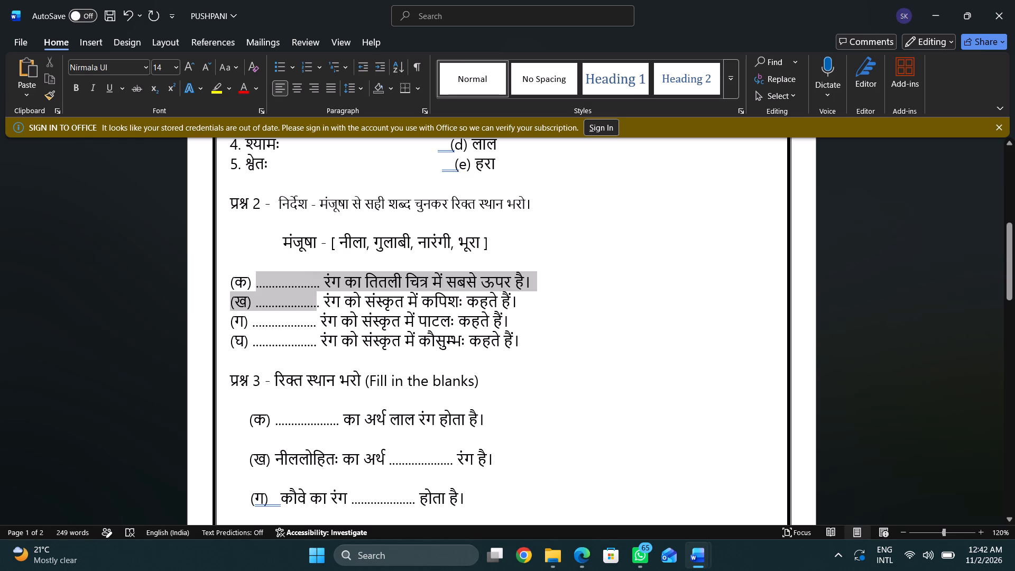
{"action": "left_click_drag", "start_coordinate": [316, 291], "coordinate": [320, 285]}
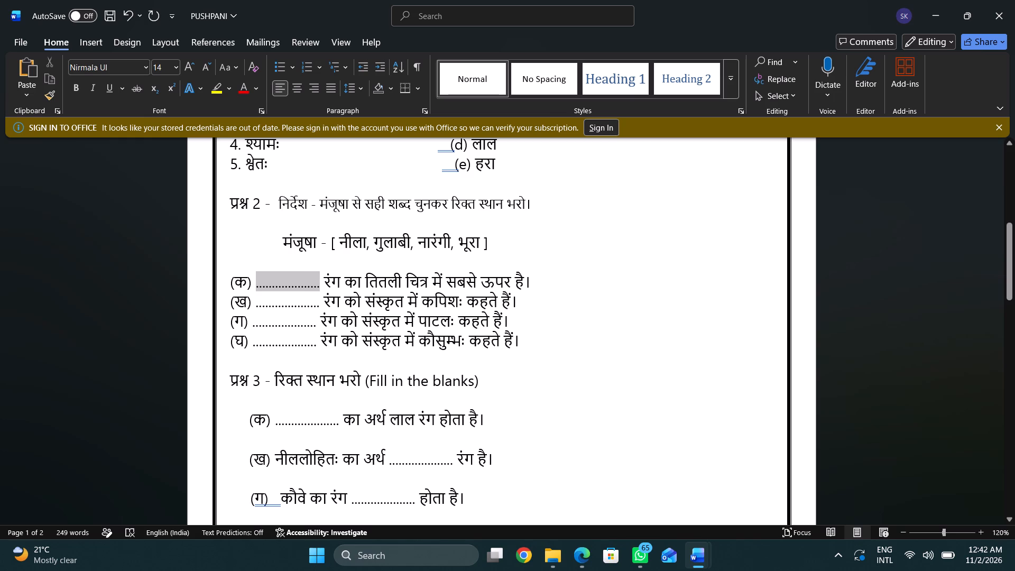
{"action": "left_click_drag", "start_coordinate": [320, 285], "coordinate": [313, 285]}
{"action": "key", "text": "ctrl+c"}
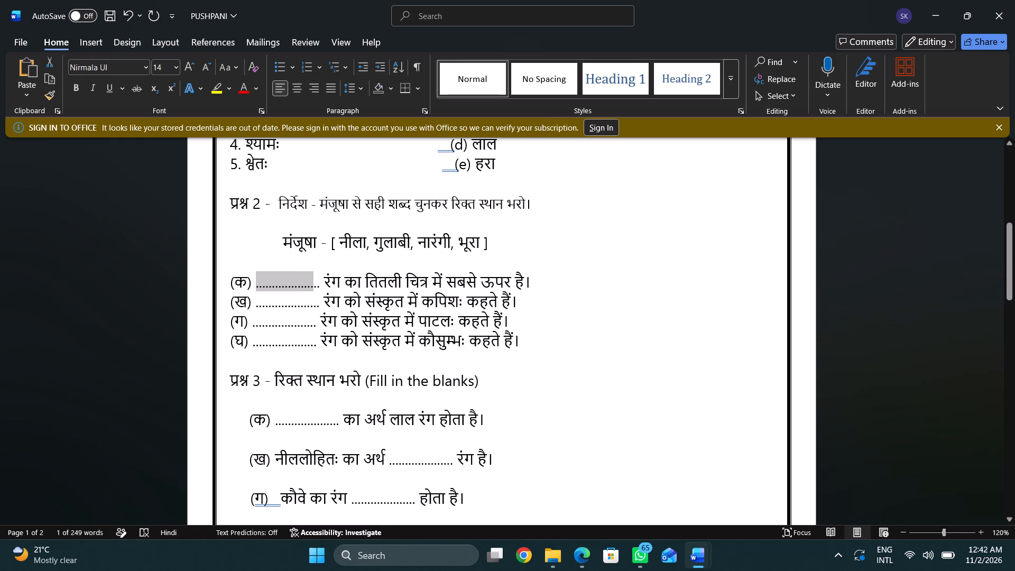
{"action": "left_click", "coordinate": [320, 280]}
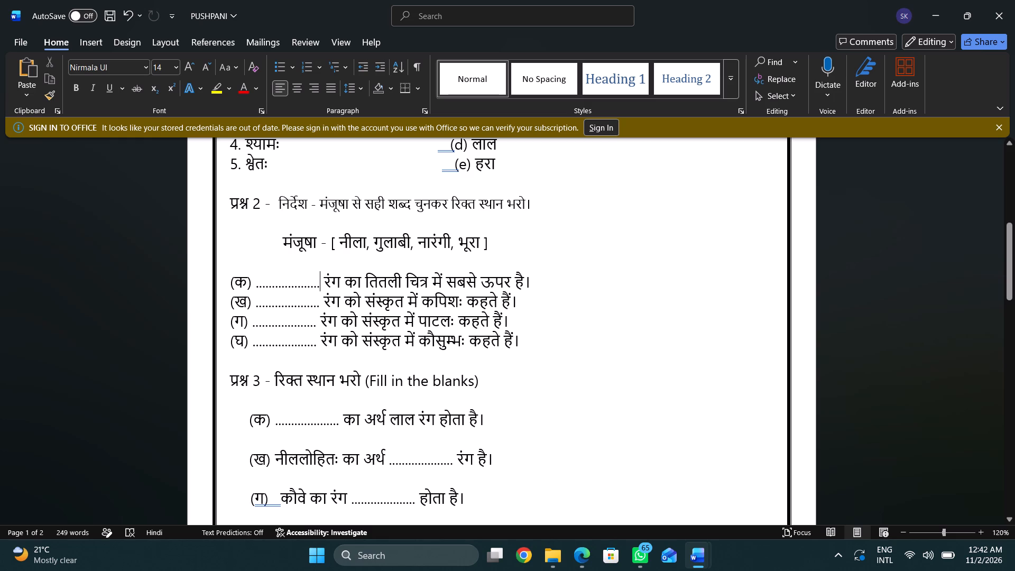
{"action": "key", "text": "ctrl+v"}
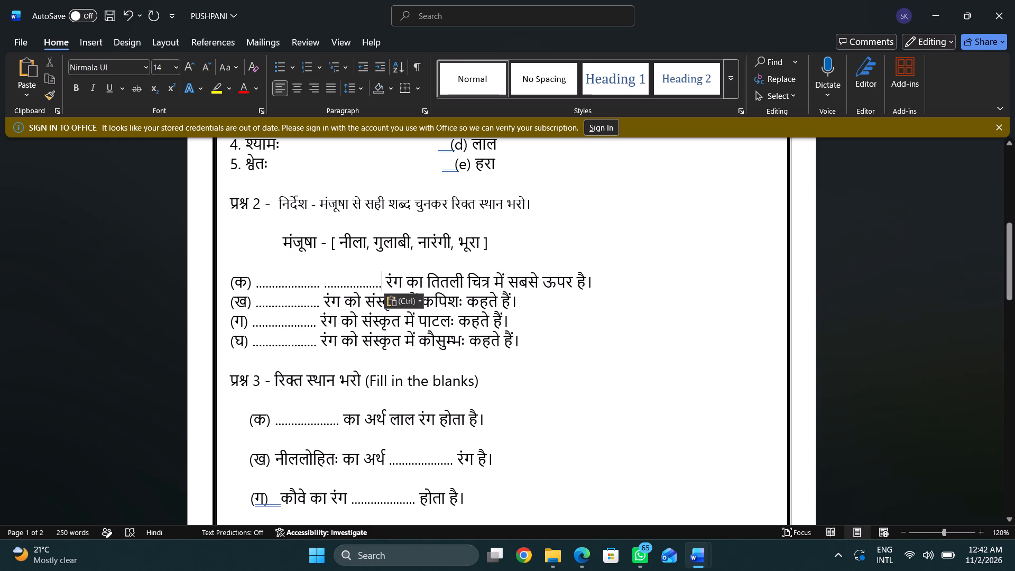
{"action": "left_click", "coordinate": [320, 301]}
{"action": "key", "text": "ctrl+v"}
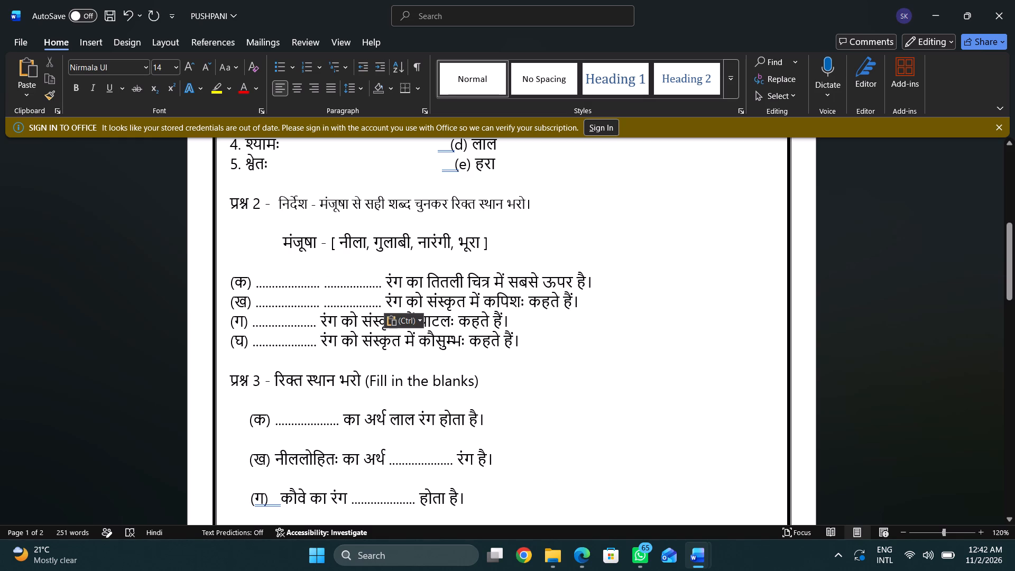
{"action": "left_click", "coordinate": [316, 323]}
{"action": "key", "text": "ctrl+v"}
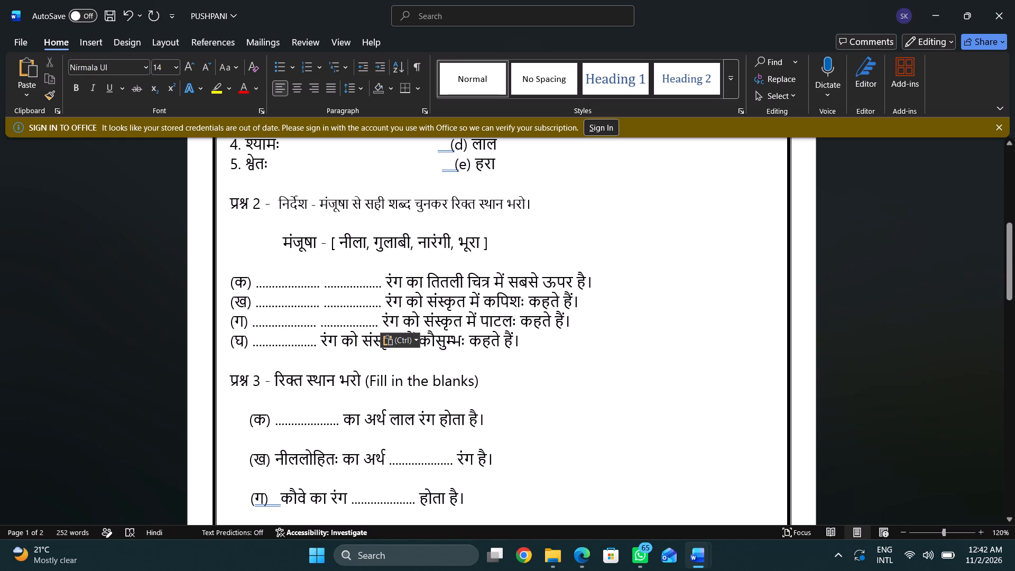
{"action": "left_click", "coordinate": [319, 344]}
{"action": "key", "text": "ctrl+v"}
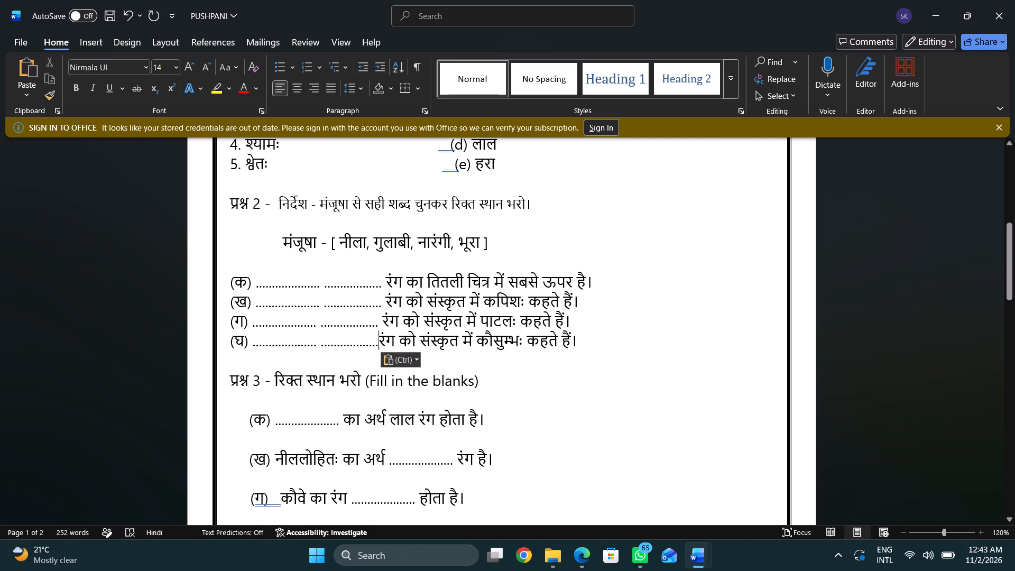
Delete the gap between the original and pasted dots in items (घ), (ग), (ख) and (क) of प्रश्न 2, making each blank continuous.
{"action": "left_click", "coordinate": [320, 344]}
{"action": "key", "text": "BackSpace"}
{"action": "key", "text": "BackSpace"}
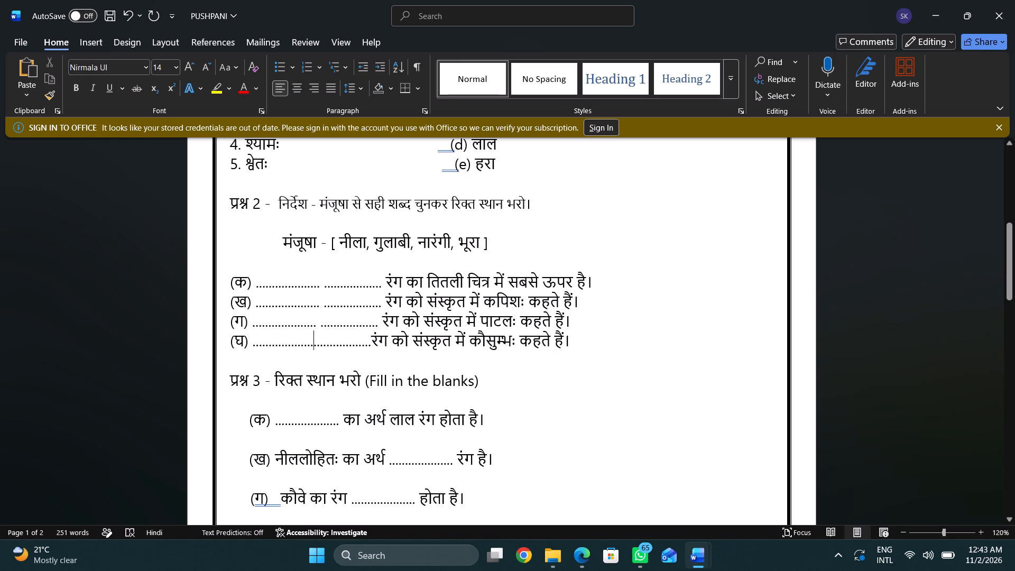
{"action": "left_click", "coordinate": [321, 319]}
{"action": "key", "text": "BackSpace"}
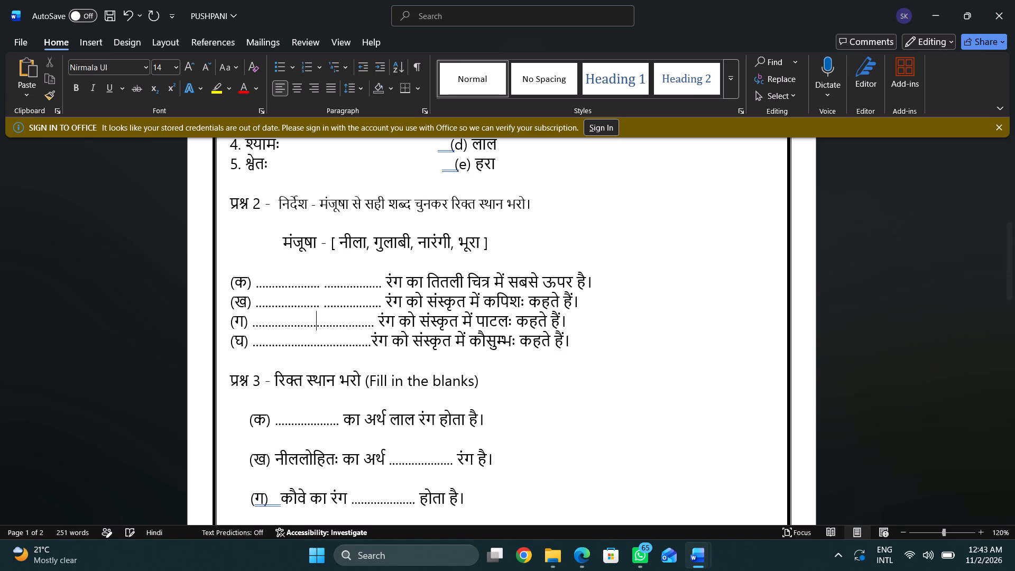
{"action": "left_click", "coordinate": [323, 305]}
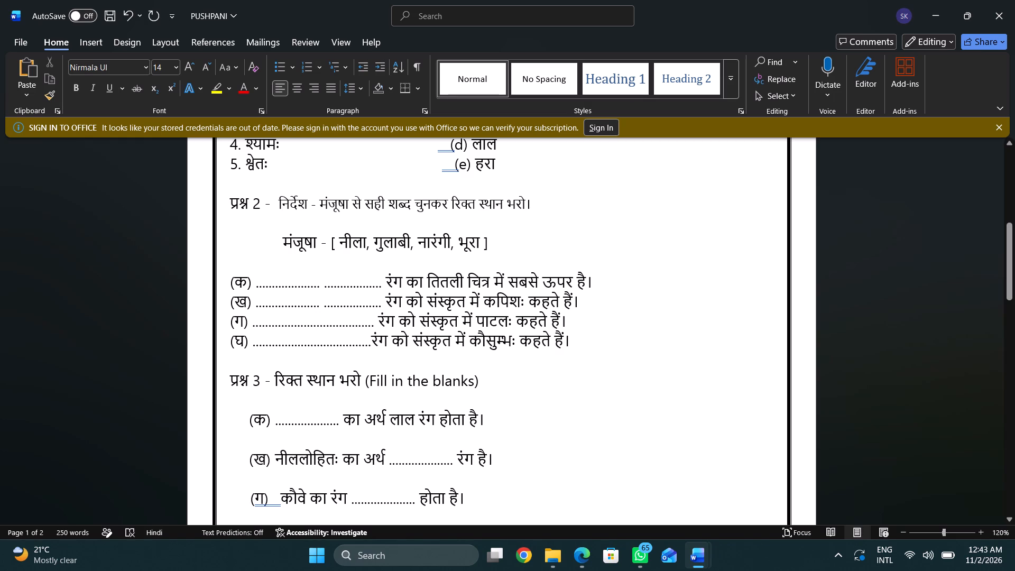
{"action": "key", "text": "BackSpace"}
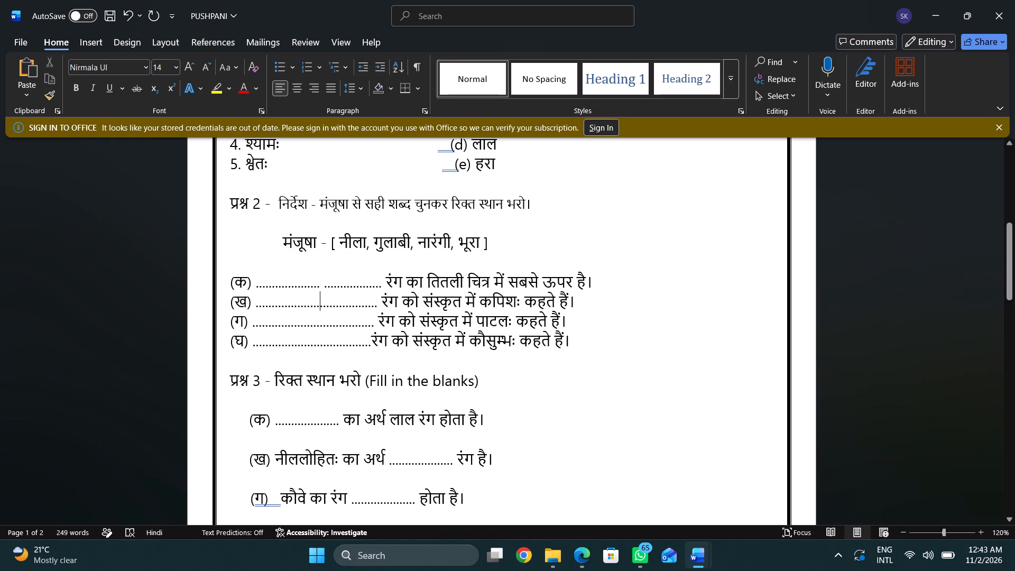
{"action": "left_click", "coordinate": [324, 286]}
{"action": "key", "text": "BackSpace"}
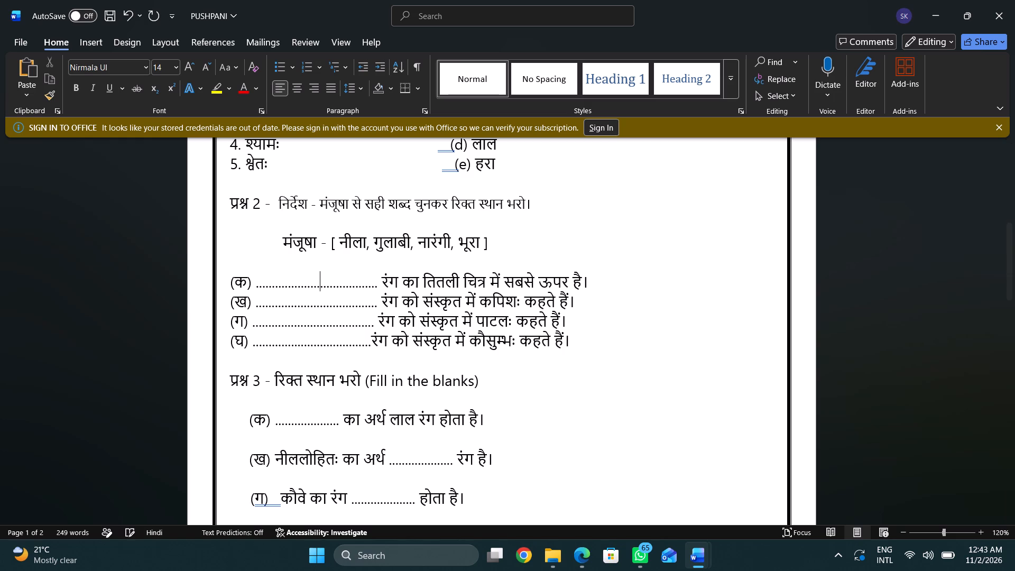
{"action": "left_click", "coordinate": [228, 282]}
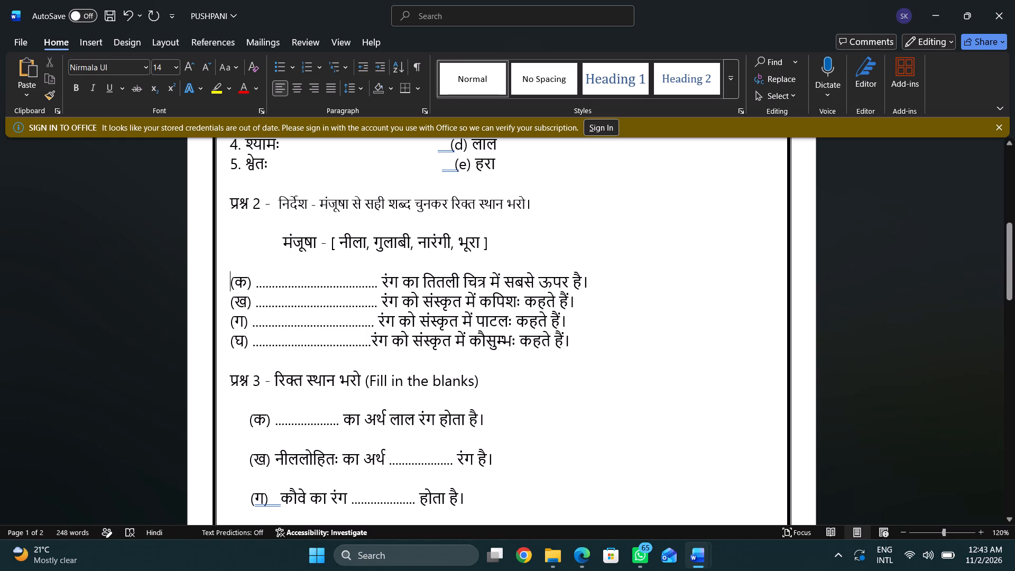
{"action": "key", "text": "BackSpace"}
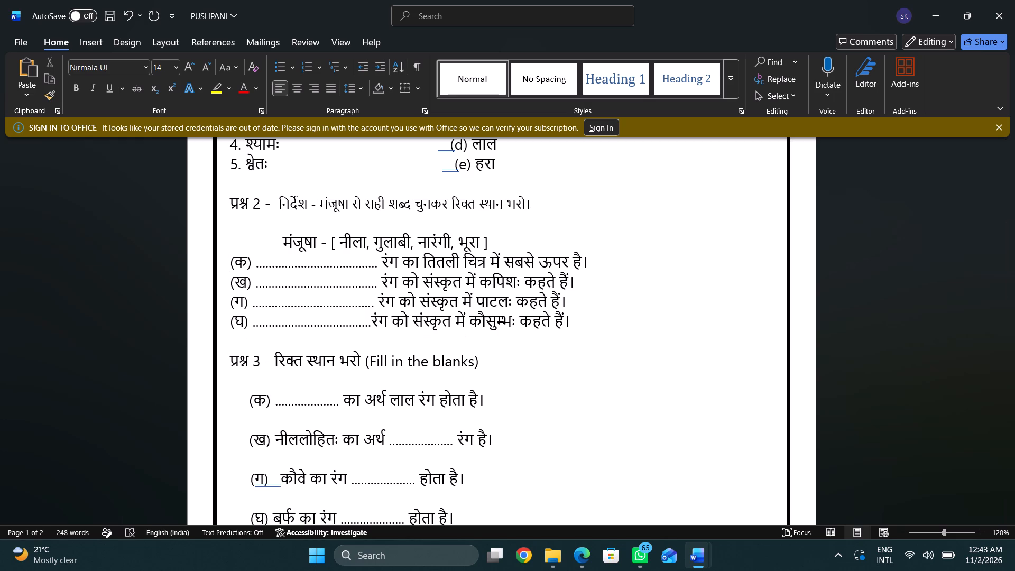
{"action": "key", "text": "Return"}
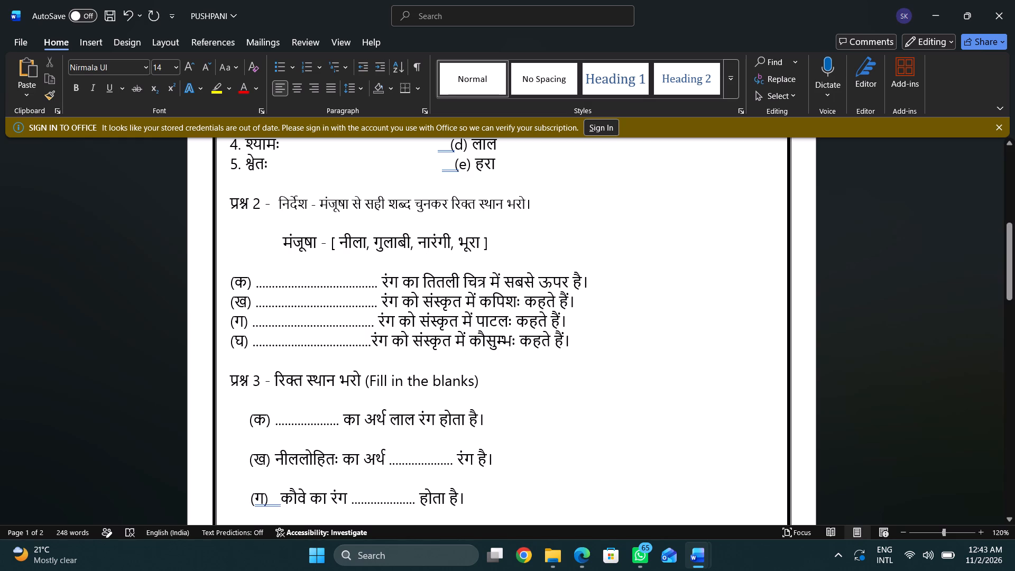
Insert an unnumbered empty line after each of items (क), (ख) and (ग) of प्रश्न 2.
{"action": "left_click", "coordinate": [593, 280]}
{"action": "key", "text": "Return"}
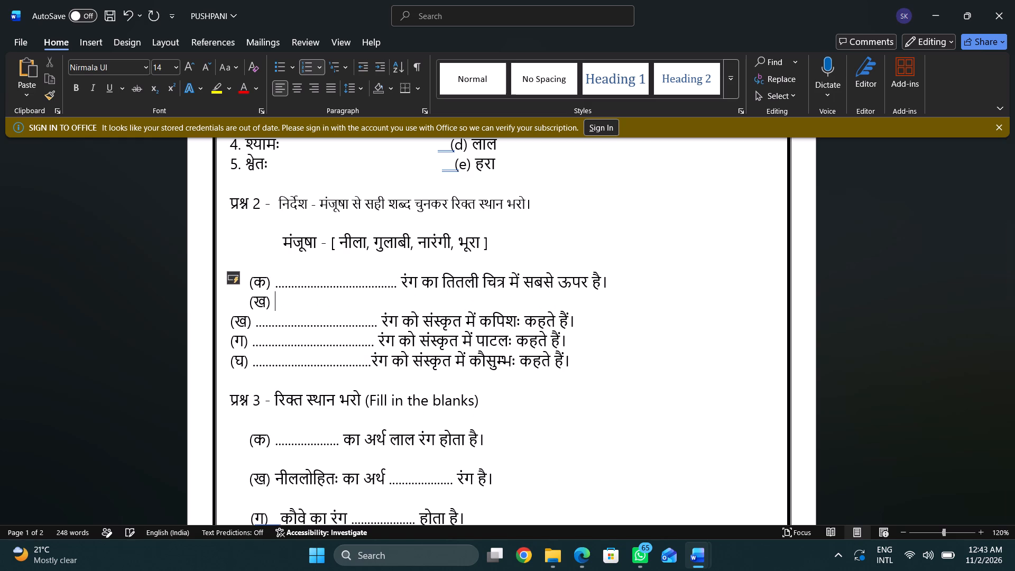
{"action": "key", "text": "BackSpace"}
{"action": "left_click", "coordinate": [584, 314]}
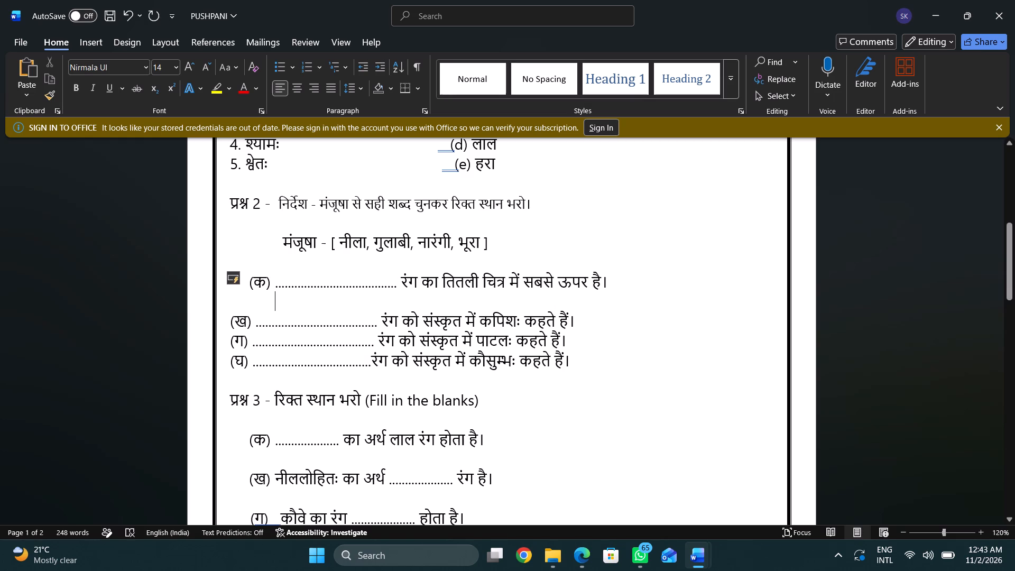
{"action": "key", "text": "Return"}
{"action": "key", "text": "BackSpace"}
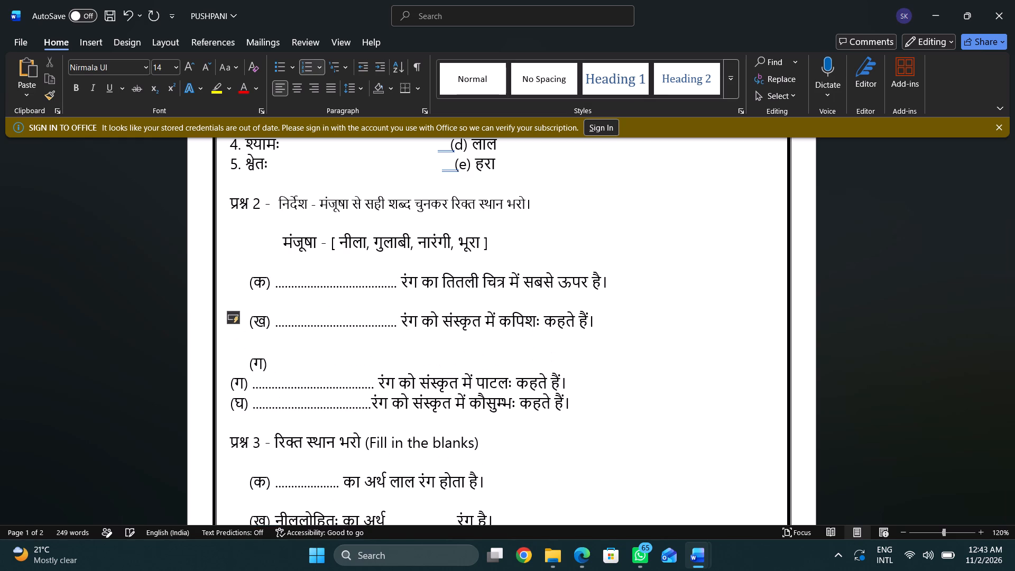
{"action": "left_click", "coordinate": [571, 381]}
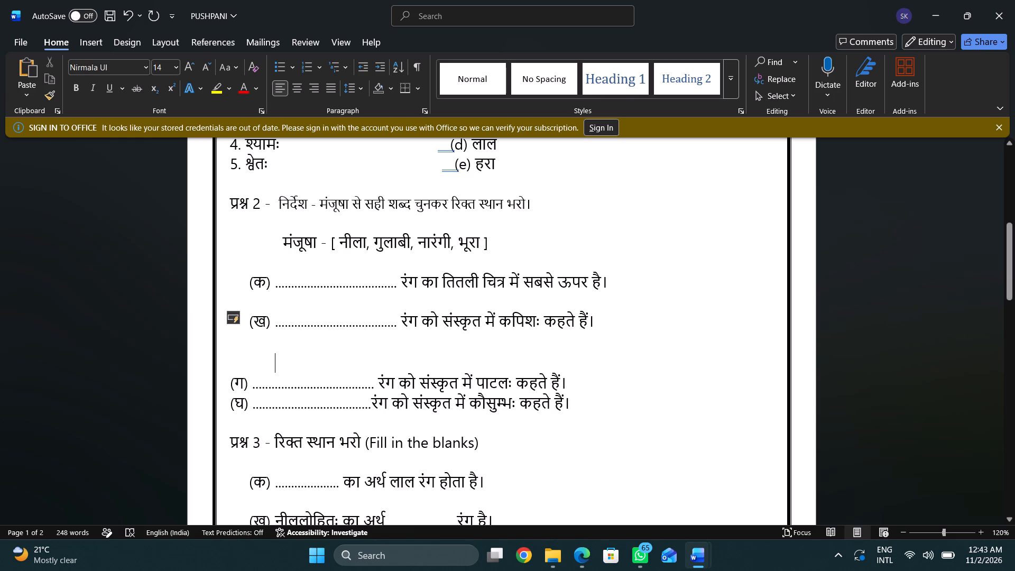
{"action": "key", "text": "Return"}
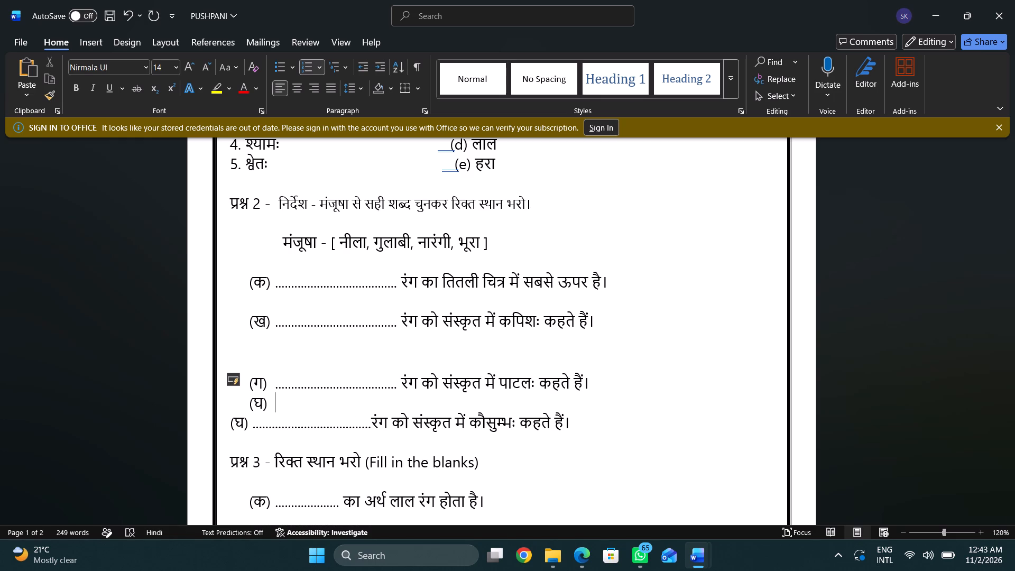
{"action": "key", "text": "BackSpace"}
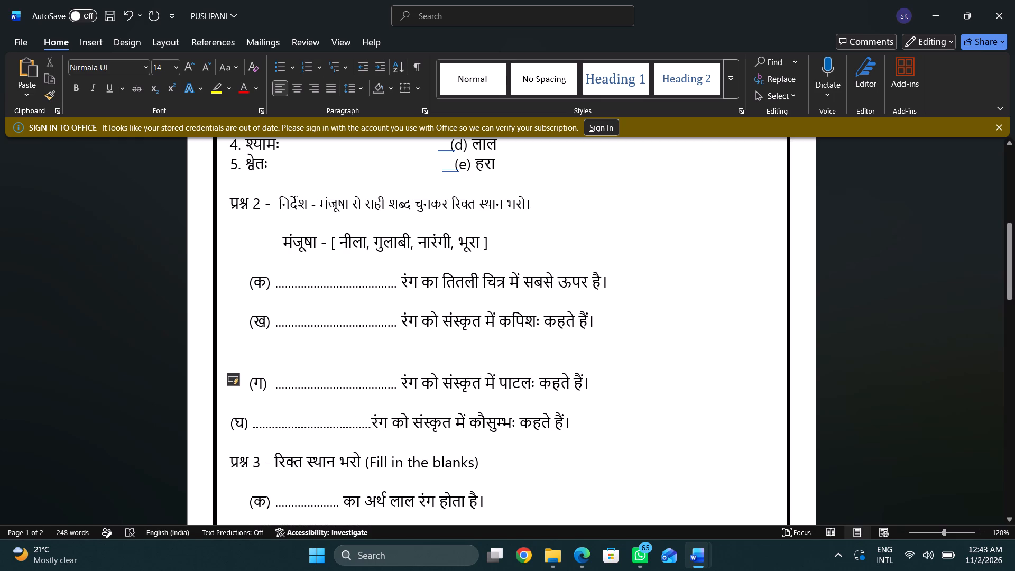
Remove the automatic (ग) label and its list indent from the पाटलः line of प्रश्न 2.
{"action": "left_click", "coordinate": [244, 386]}
{"action": "left_click", "coordinate": [245, 377]}
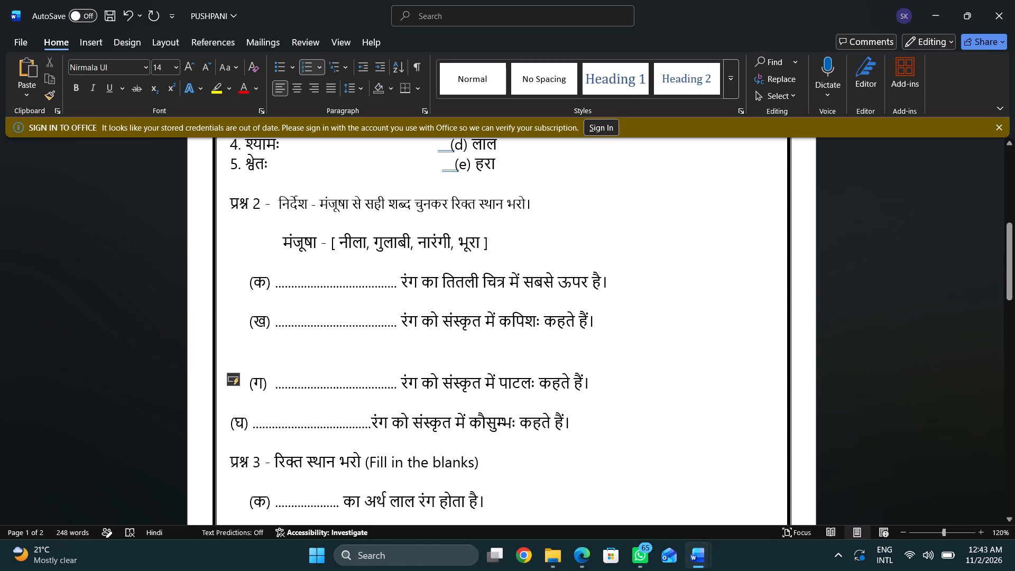
{"action": "double_click", "coordinate": [245, 377]}
{"action": "left_click", "coordinate": [234, 382]}
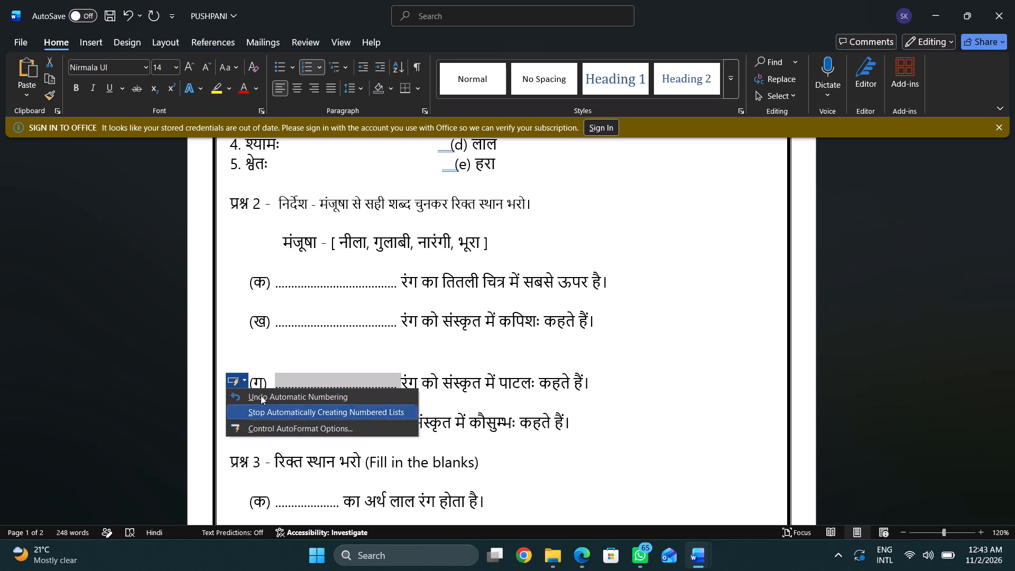
{"action": "left_click", "coordinate": [237, 345]}
{"action": "left_click", "coordinate": [233, 382]}
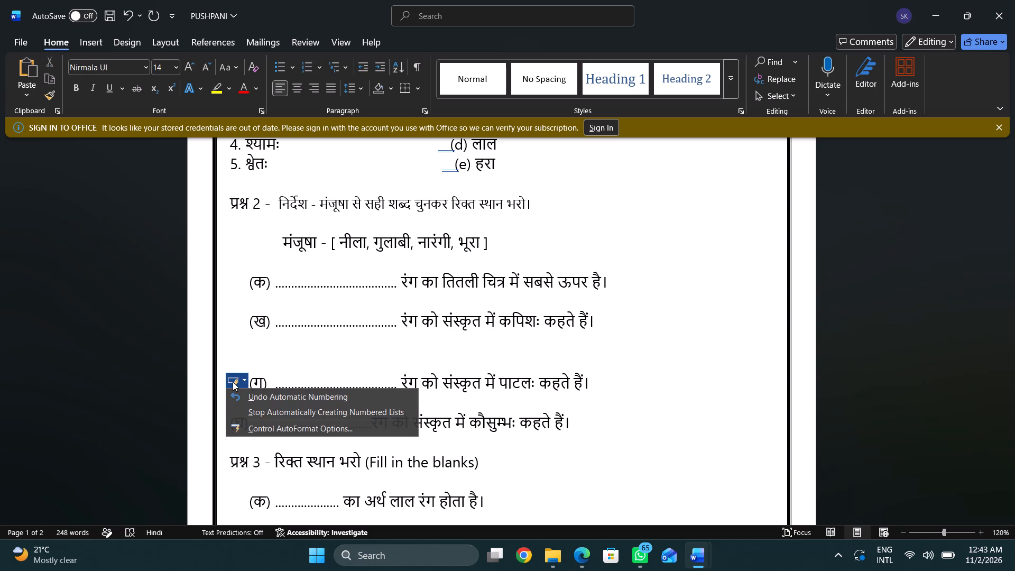
{"action": "left_click_drag", "start_coordinate": [238, 344], "coordinate": [246, 379]}
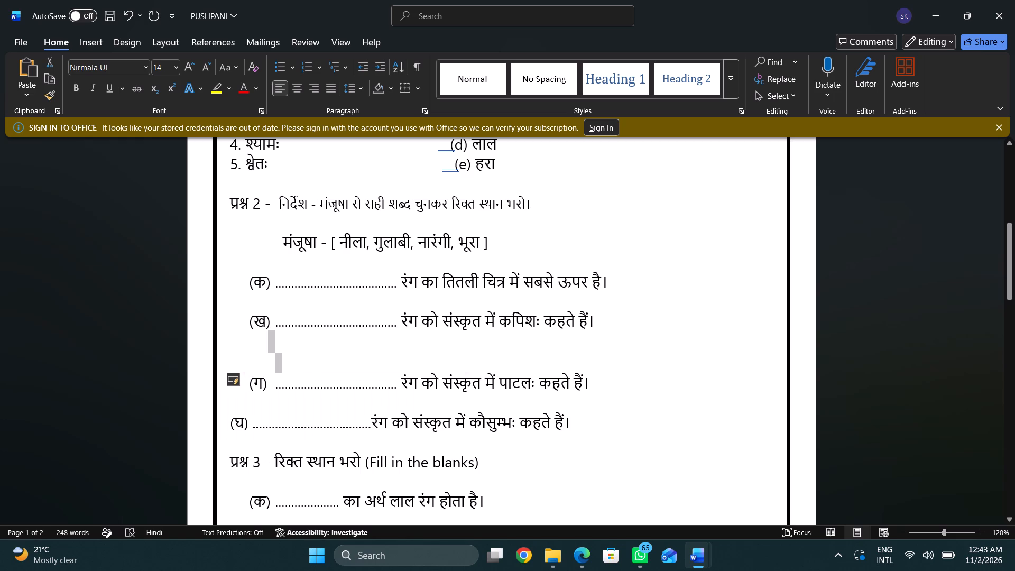
{"action": "left_click", "coordinate": [246, 379]}
{"action": "left_click", "coordinate": [246, 379]}
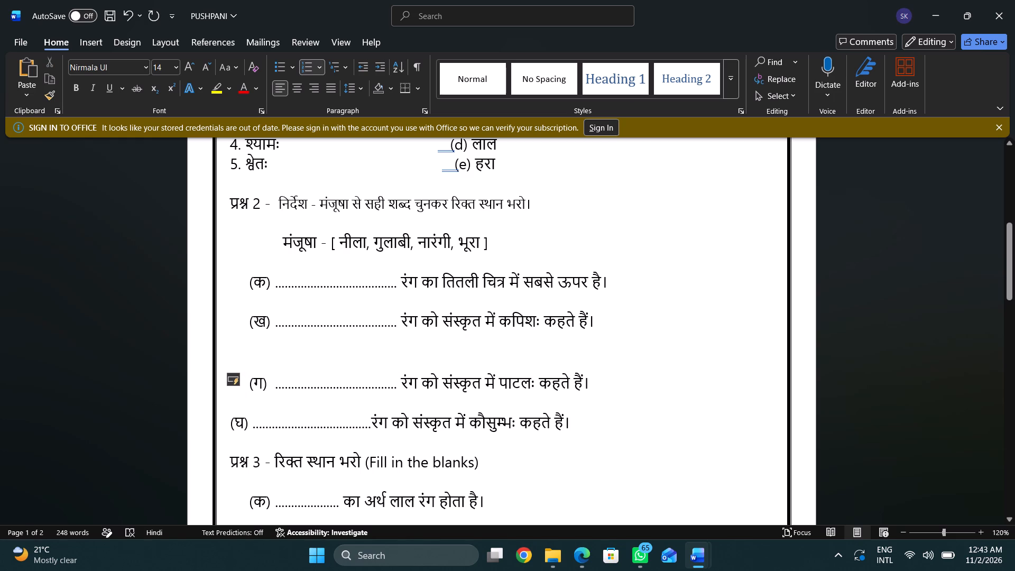
{"action": "key", "text": "BackSpace"}
{"action": "key", "text": "BackSpace"}
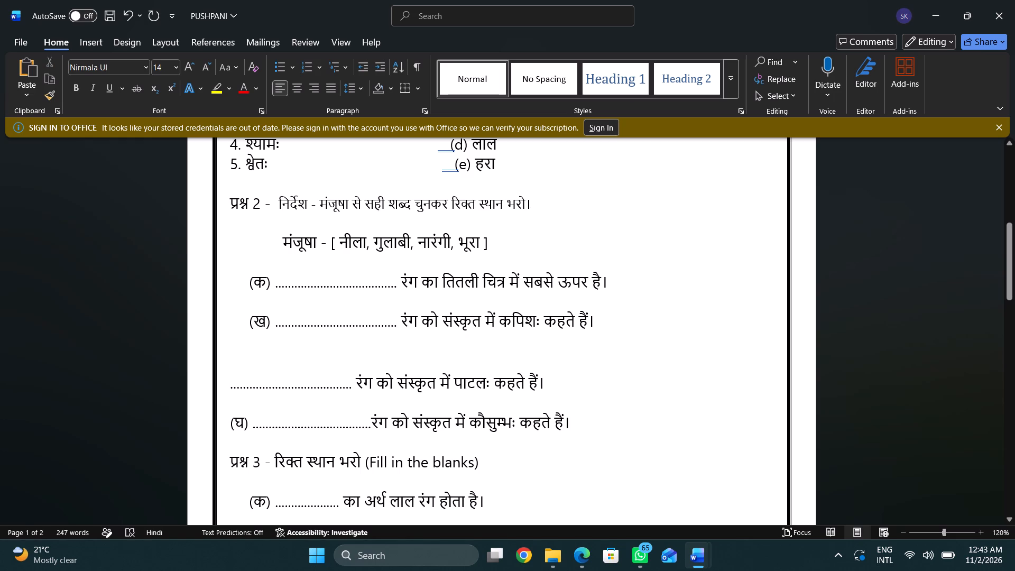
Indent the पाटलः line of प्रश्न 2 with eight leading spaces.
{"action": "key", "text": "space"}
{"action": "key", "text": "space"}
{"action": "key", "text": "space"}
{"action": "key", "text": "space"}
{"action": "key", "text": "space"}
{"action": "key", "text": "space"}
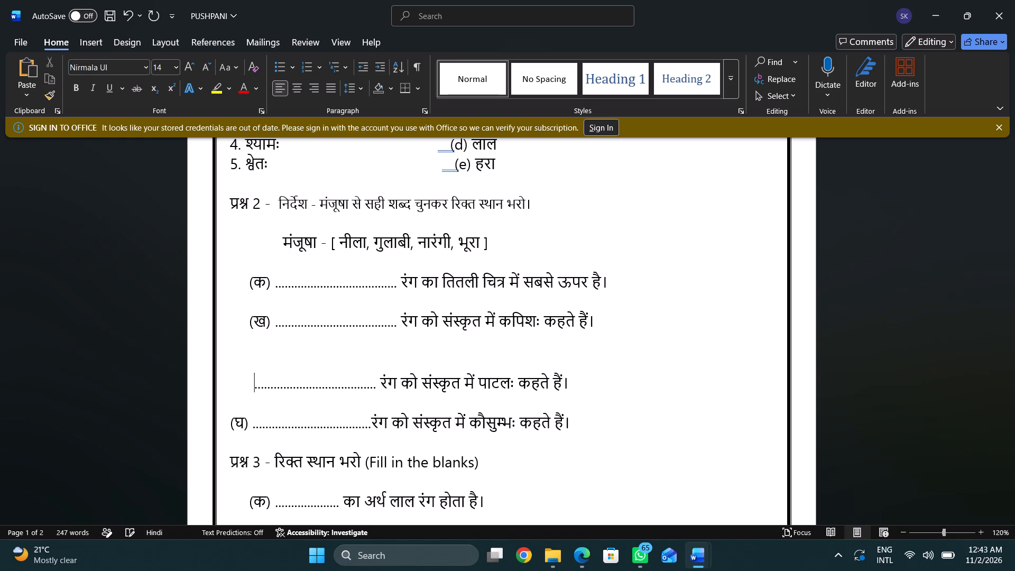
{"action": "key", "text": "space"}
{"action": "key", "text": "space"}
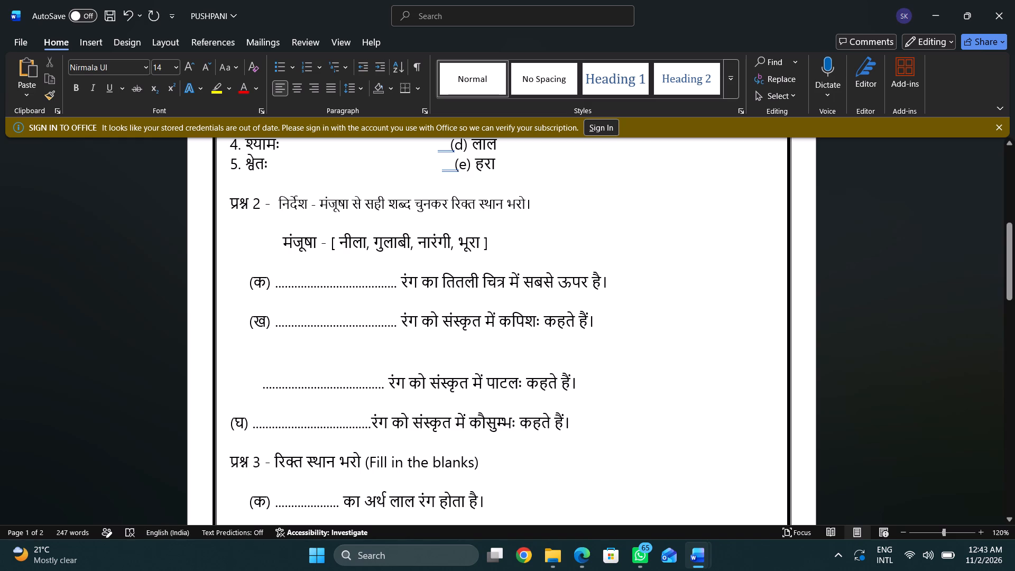
Indent item (घ) of प्रश्न 2 with five leading spaces, in line with items (क) and (ख).
{"action": "left_click", "coordinate": [225, 425]}
{"action": "key", "text": "space"}
{"action": "key", "text": "space"}
{"action": "key", "text": "space"}
{"action": "key", "text": "space"}
{"action": "key", "text": "space"}
{"action": "key", "text": "space"}
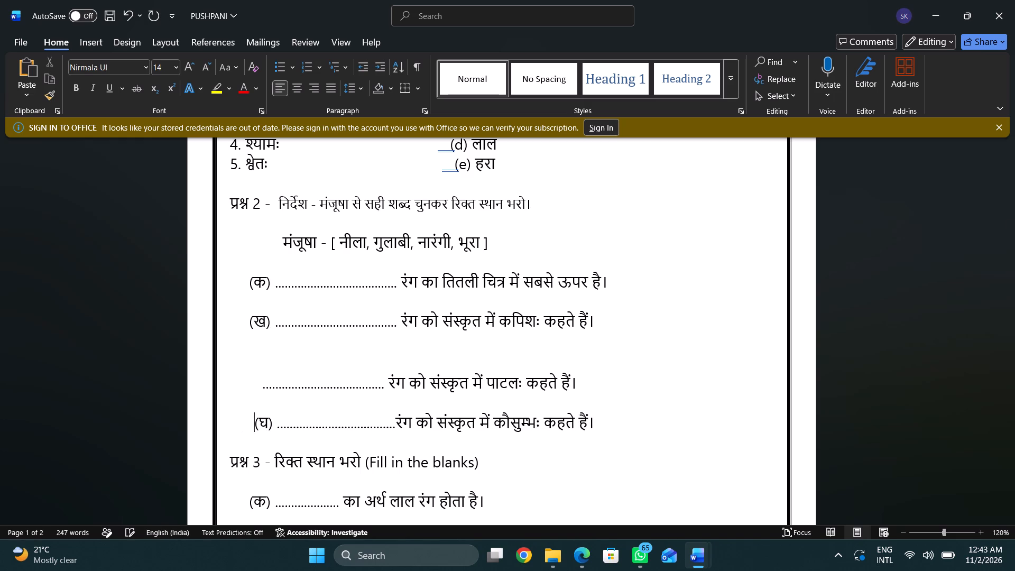
{"action": "key", "text": "BackSpace"}
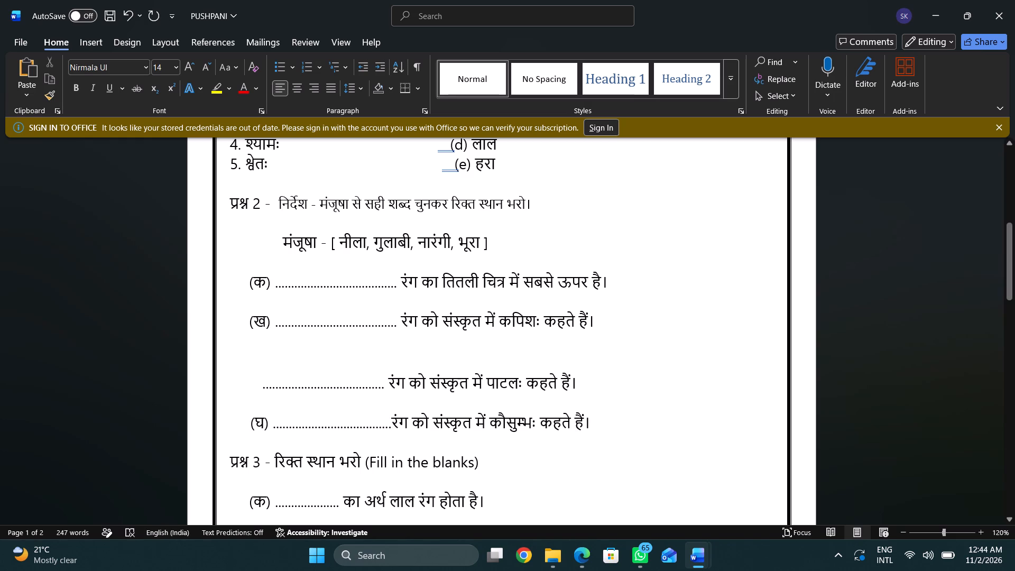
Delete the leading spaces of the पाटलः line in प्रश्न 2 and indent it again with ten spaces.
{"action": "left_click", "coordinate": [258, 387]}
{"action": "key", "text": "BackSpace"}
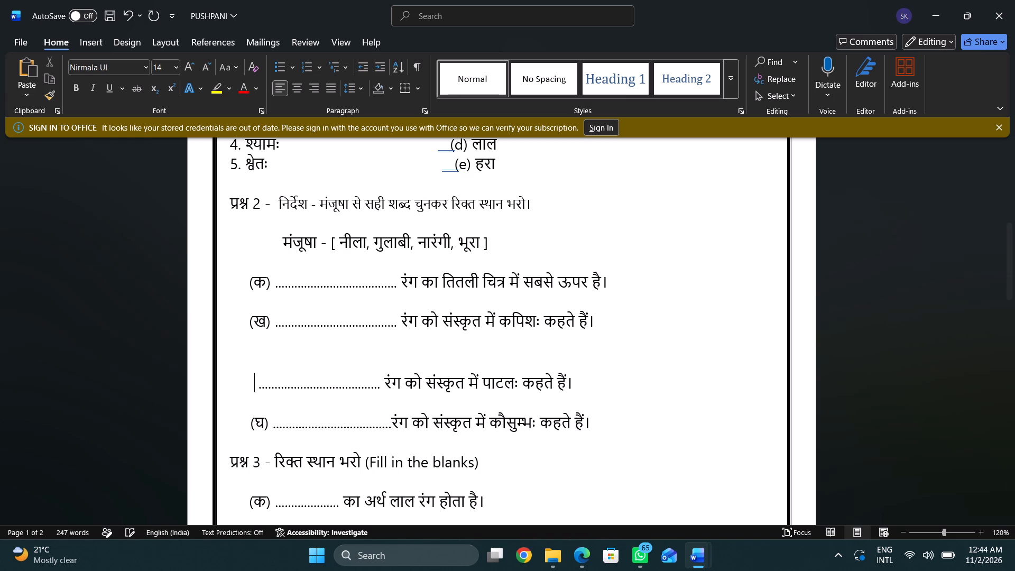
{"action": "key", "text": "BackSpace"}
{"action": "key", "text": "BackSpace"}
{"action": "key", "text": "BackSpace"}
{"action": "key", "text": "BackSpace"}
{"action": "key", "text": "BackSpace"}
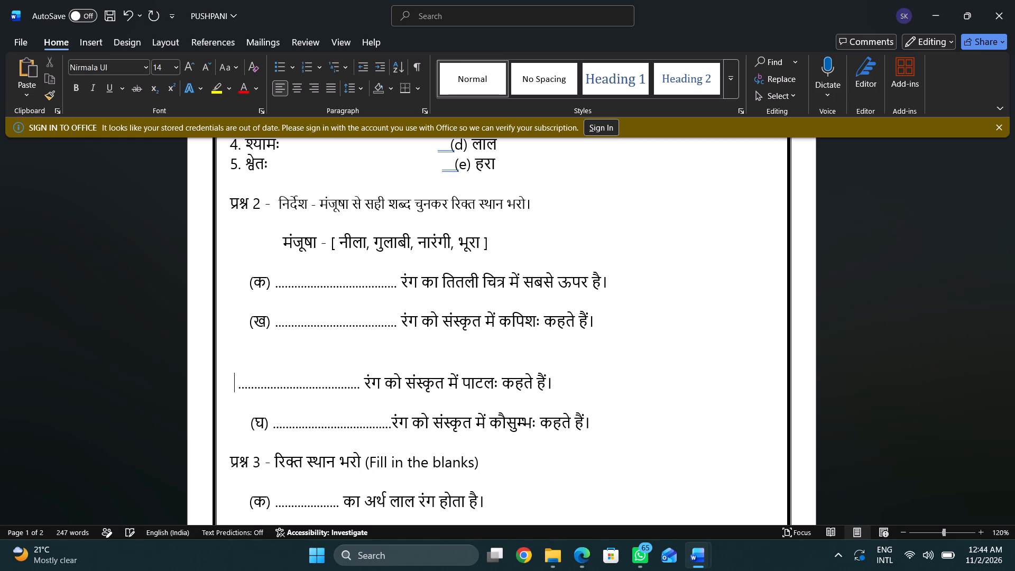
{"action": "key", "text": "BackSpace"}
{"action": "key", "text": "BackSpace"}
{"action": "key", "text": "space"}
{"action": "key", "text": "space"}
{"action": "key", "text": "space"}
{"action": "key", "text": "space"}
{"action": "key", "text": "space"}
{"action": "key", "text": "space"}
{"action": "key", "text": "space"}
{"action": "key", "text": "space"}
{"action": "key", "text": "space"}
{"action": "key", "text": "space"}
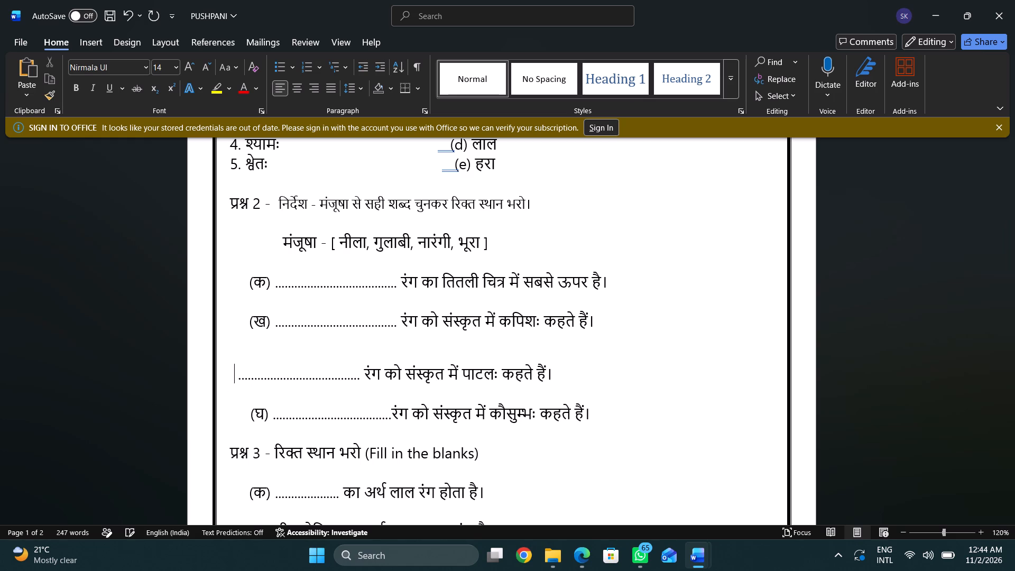
Remove the leading spaces of the पाटलः line and the empty line between it and item (ख) of प्रश्न 2.
{"action": "key", "text": "BackSpace"}
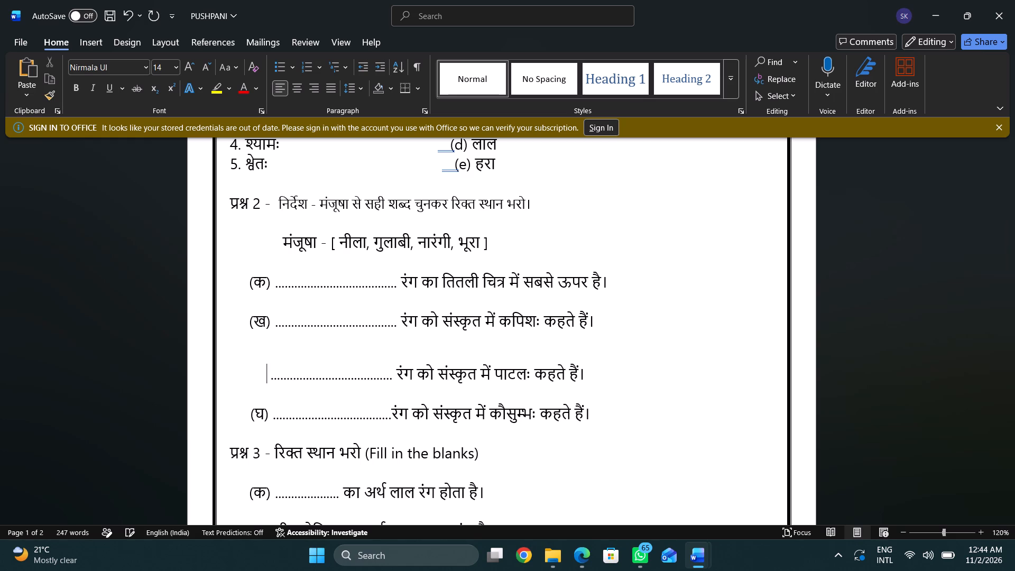
{"action": "key", "text": "BackSpace"}
{"action": "key", "text": "BackSpace"}
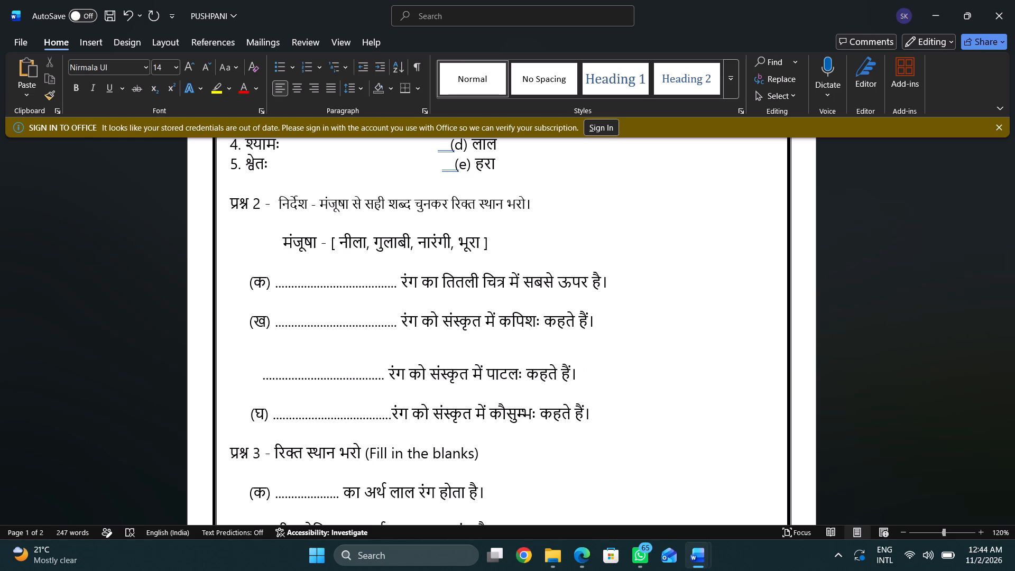
{"action": "key", "text": "BackSpace"}
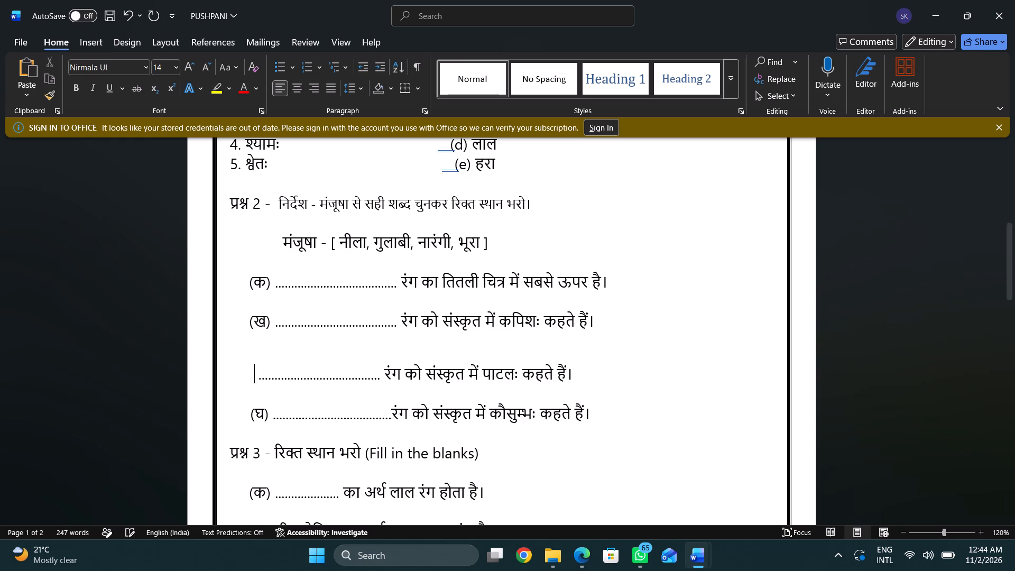
{"action": "key", "text": "BackSpace"}
{"action": "key", "text": "BackSpace"}
{"action": "key", "text": "BackSpace"}
{"action": "key", "text": "BackSpace"}
{"action": "key", "text": "BackSpace"}
{"action": "key", "text": "BackSpace"}
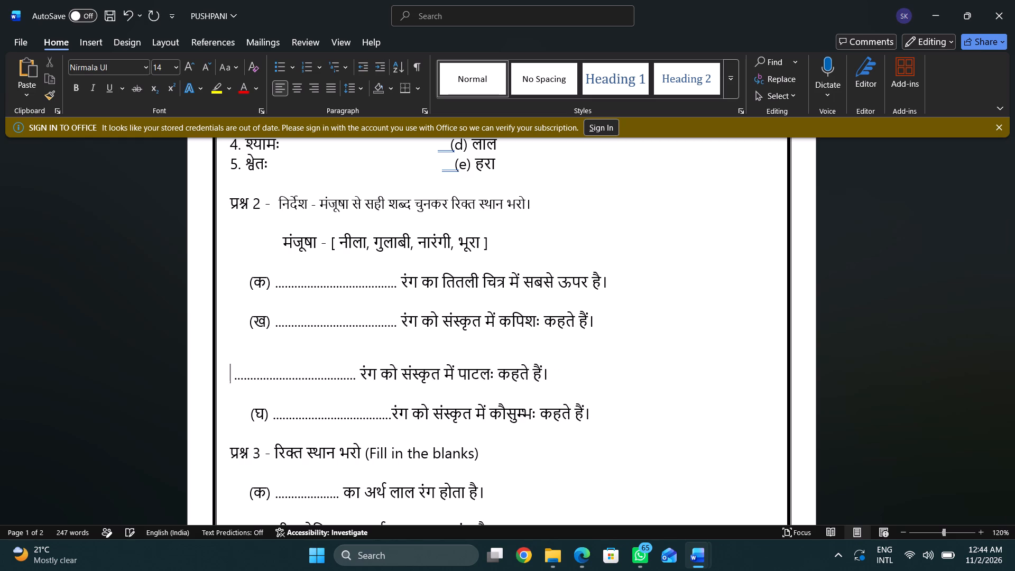
{"action": "key", "text": "BackSpace"}
{"action": "key", "text": "Return"}
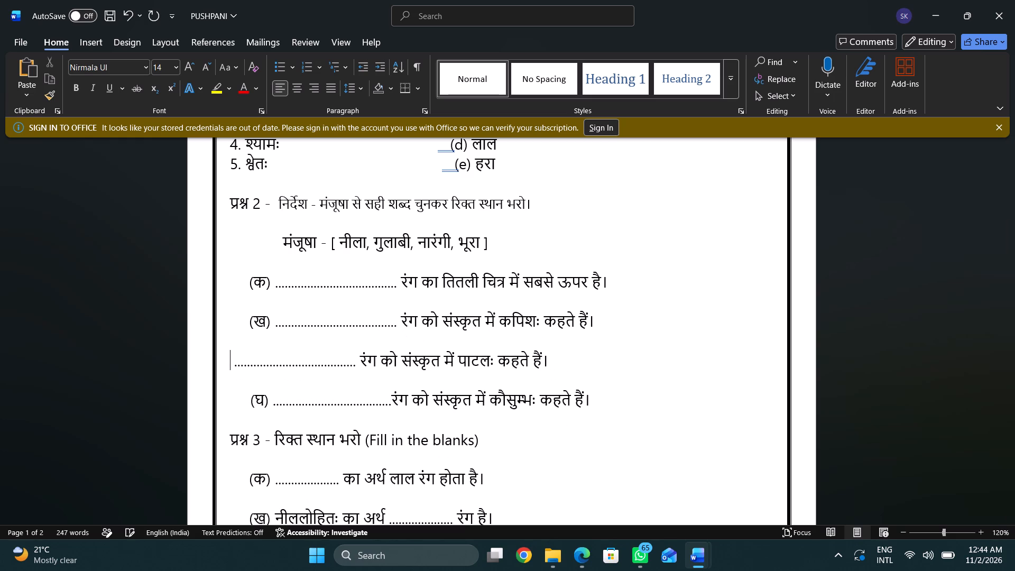
Indent the पाटलः line of प्रश्न 2 with twelve spaces, making room for a label before the blank.
{"action": "key", "text": "space"}
{"action": "key", "text": "space"}
{"action": "key", "text": "space"}
{"action": "key", "text": "space"}
{"action": "key", "text": "space"}
{"action": "key", "text": "space"}
{"action": "key", "text": "space"}
{"action": "key", "text": "space"}
{"action": "key", "text": "space"}
{"action": "key", "text": "space"}
{"action": "key", "text": "space"}
{"action": "key", "text": "space"}
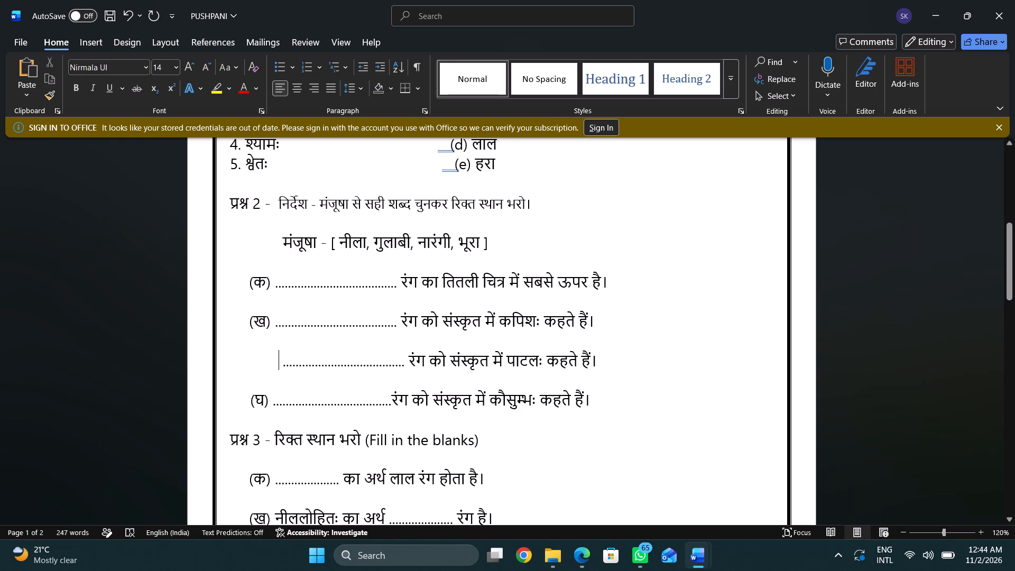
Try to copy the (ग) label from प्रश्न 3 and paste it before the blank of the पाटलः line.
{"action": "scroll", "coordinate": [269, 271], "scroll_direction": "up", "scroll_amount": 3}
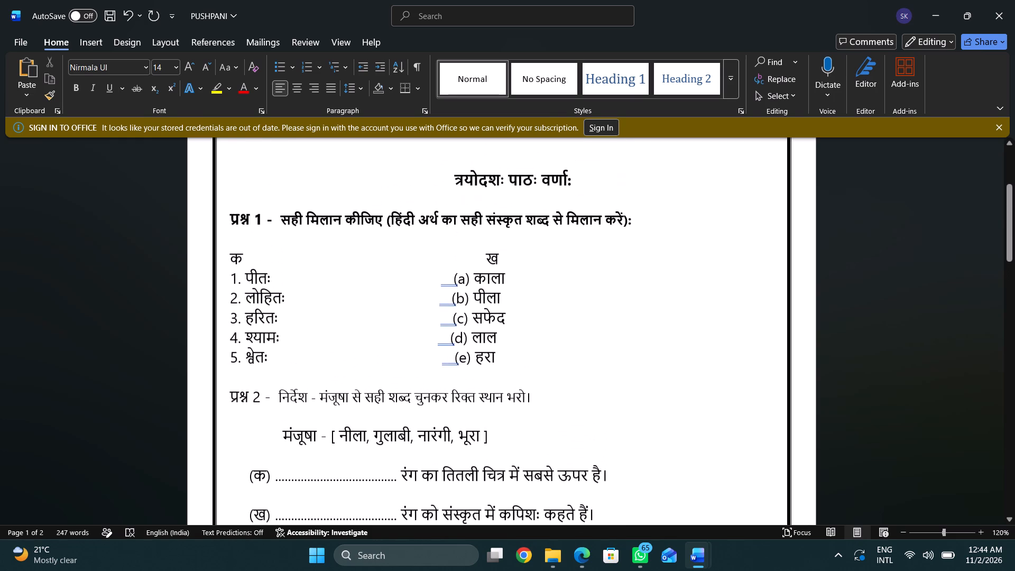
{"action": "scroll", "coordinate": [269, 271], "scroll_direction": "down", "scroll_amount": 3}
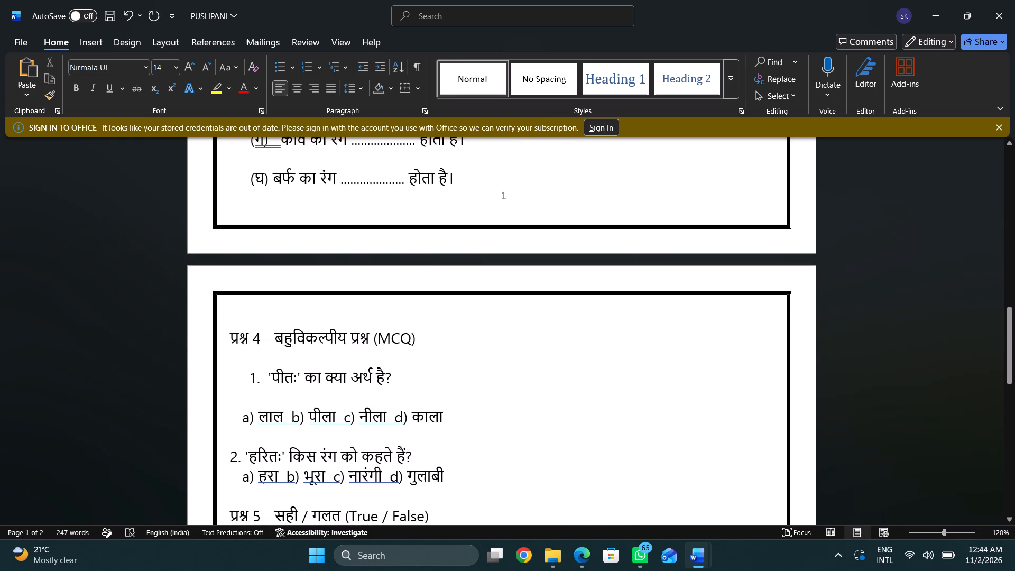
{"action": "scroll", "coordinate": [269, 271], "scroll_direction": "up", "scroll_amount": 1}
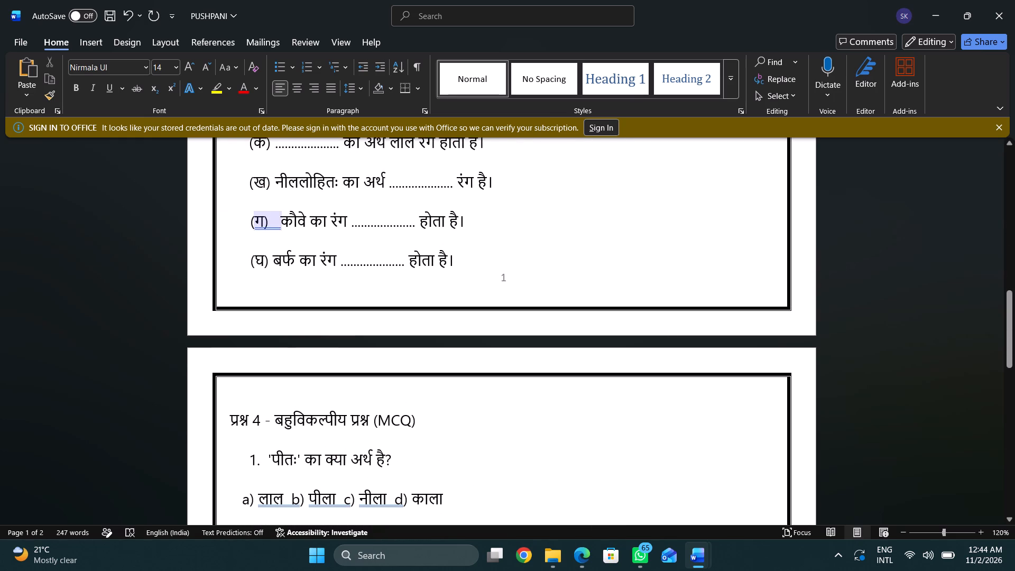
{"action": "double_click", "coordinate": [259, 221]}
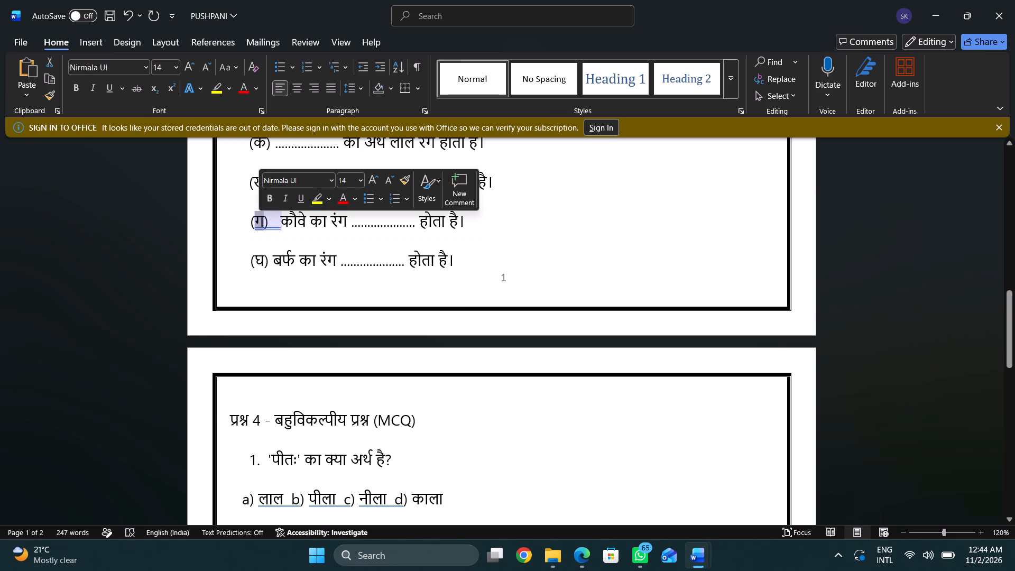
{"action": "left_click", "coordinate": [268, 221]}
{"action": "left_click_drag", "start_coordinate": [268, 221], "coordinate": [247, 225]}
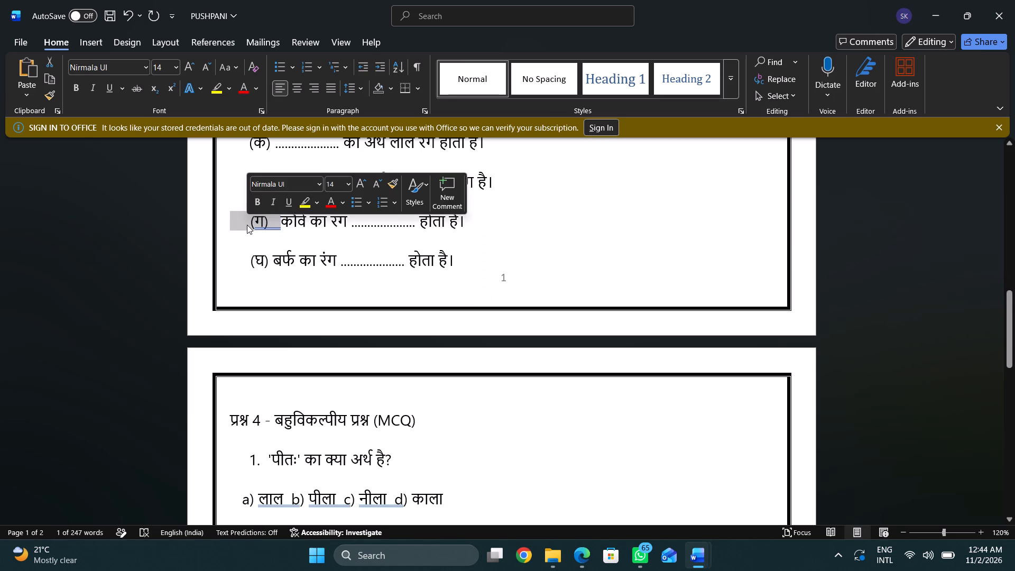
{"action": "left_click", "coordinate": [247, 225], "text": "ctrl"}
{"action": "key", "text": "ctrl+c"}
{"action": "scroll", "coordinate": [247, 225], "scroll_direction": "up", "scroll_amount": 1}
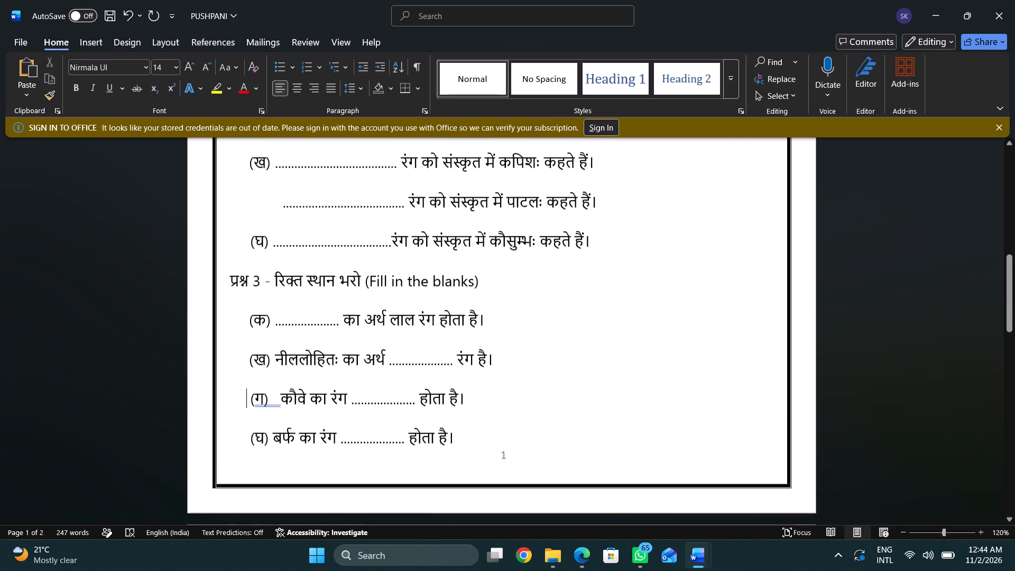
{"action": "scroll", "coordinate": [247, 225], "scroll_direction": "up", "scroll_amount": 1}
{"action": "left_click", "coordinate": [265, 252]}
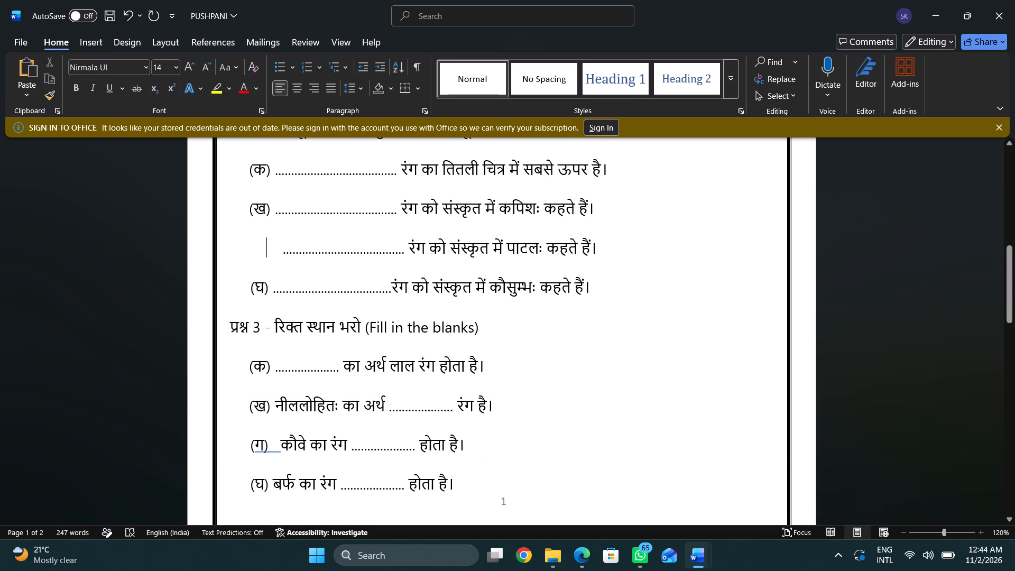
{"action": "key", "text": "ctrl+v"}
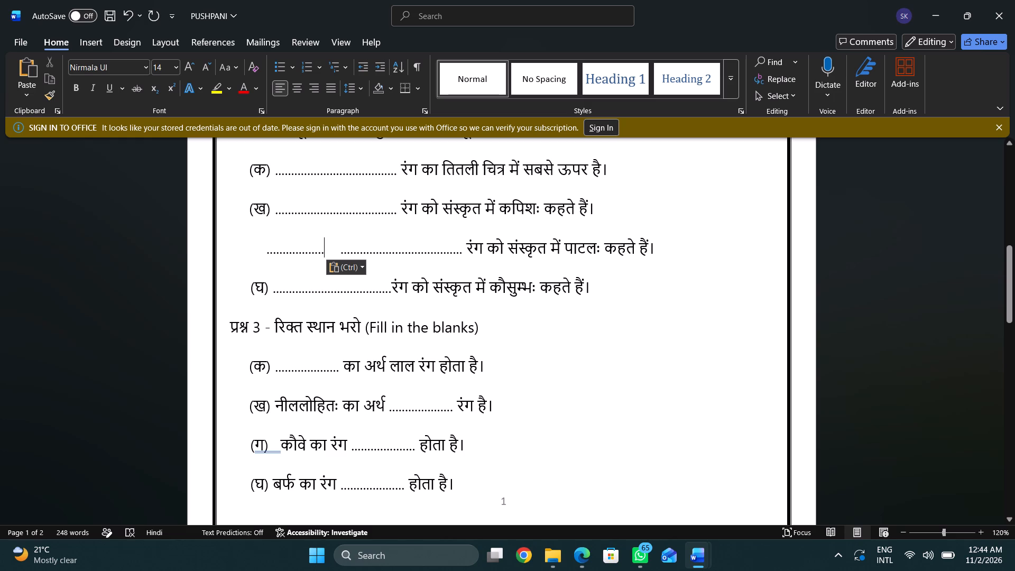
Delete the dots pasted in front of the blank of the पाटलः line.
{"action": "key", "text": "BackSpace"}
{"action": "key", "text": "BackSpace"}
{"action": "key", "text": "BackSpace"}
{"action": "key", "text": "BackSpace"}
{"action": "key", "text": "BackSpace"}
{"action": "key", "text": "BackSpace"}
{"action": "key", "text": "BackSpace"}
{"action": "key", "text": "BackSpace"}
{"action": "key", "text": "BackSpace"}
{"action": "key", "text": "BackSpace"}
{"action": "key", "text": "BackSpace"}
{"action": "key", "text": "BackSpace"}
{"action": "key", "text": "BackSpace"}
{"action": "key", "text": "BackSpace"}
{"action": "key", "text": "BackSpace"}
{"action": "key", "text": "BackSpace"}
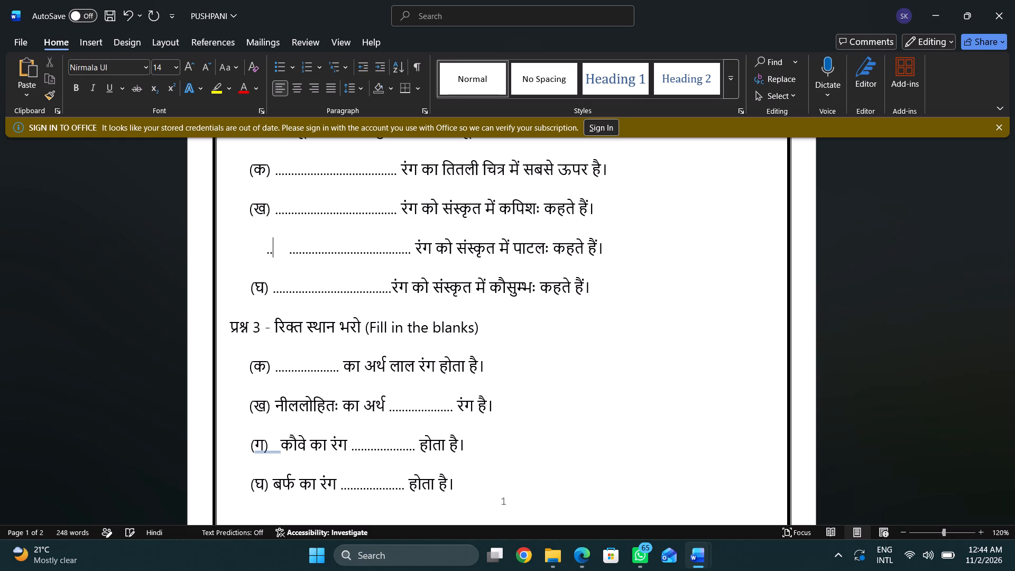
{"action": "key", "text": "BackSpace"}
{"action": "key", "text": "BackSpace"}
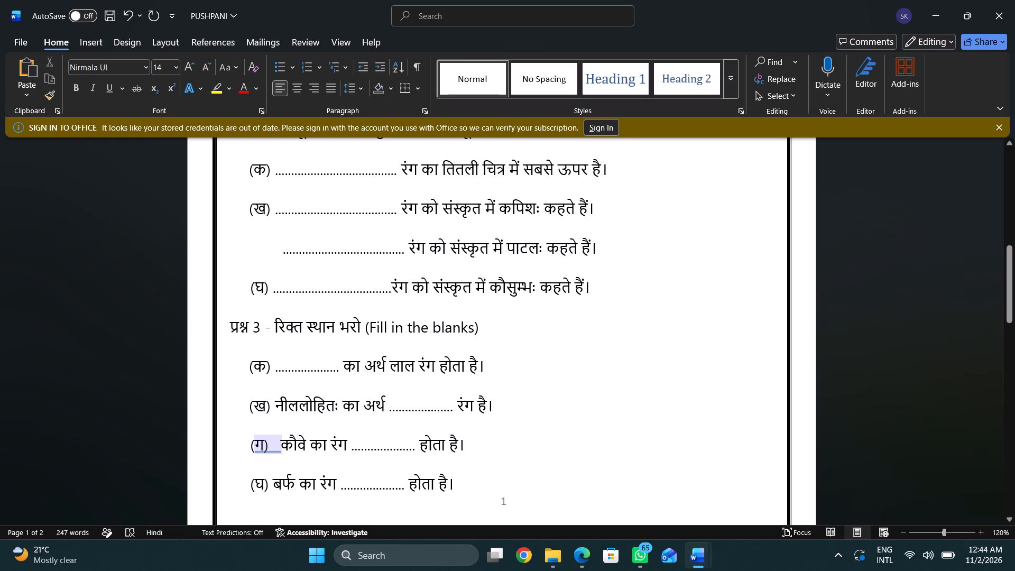
Copy the (ग) label from the कौवे item of प्रश्न 3 and paste it before the blank of the पाटलः line.
{"action": "left_click", "coordinate": [269, 444]}
{"action": "left_click_drag", "start_coordinate": [269, 444], "coordinate": [248, 453]}
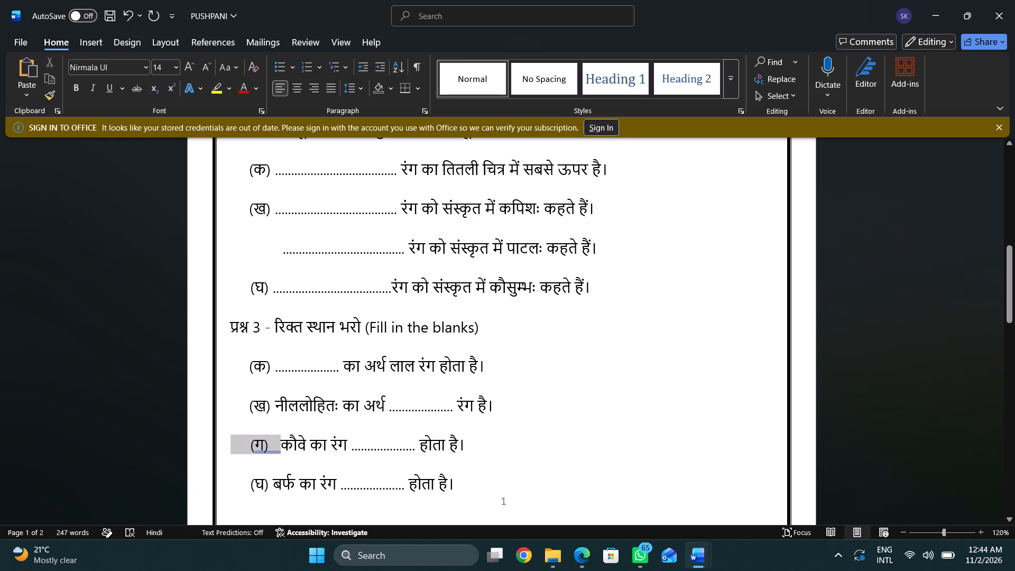
{"action": "left_click_drag", "start_coordinate": [248, 453], "coordinate": [247, 453]}
{"action": "key", "text": "ctrl+c"}
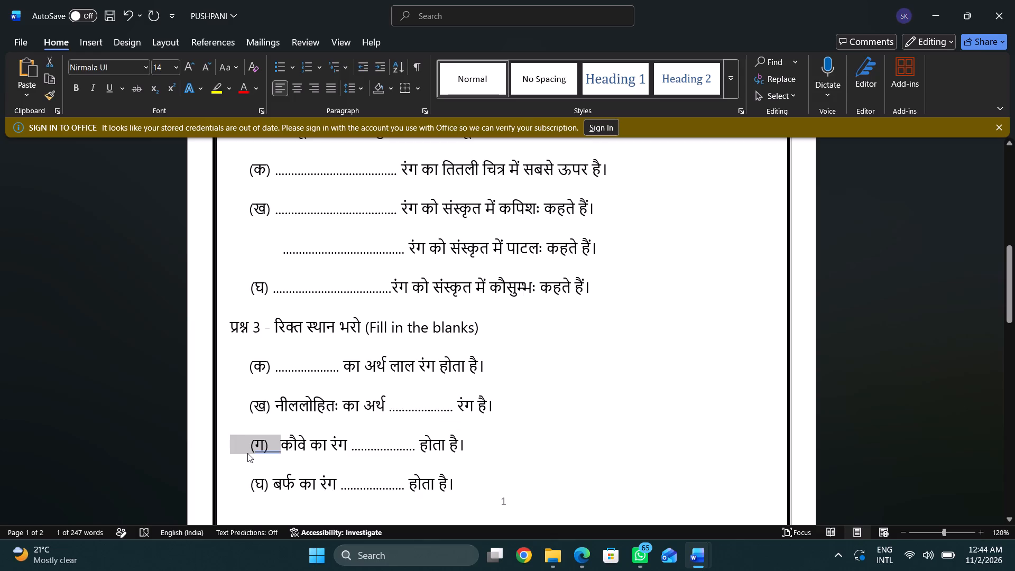
{"action": "left_click", "coordinate": [270, 255]}
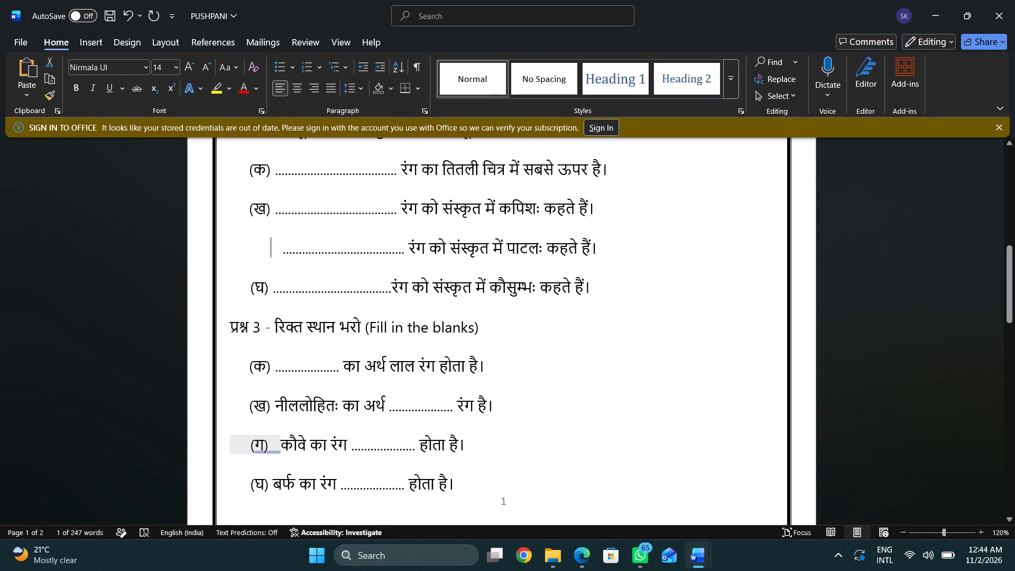
{"action": "key", "text": "ctrl+v"}
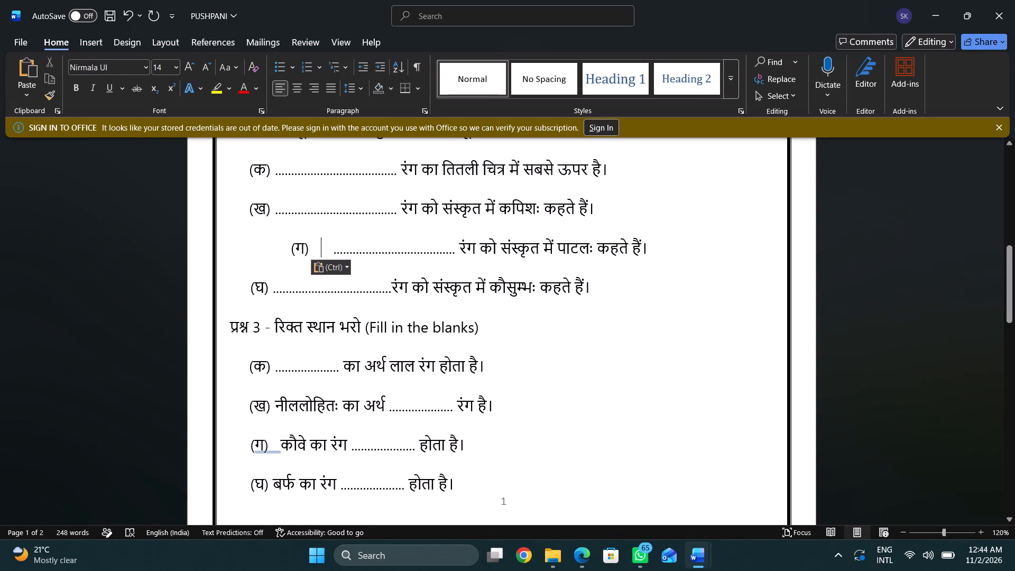
Delete the extra spaces before the (ग) label of the पाटलः line, aligning it with the other प्रश्न 2 labels.
{"action": "left_click", "coordinate": [284, 245]}
{"action": "key", "text": "BackSpace"}
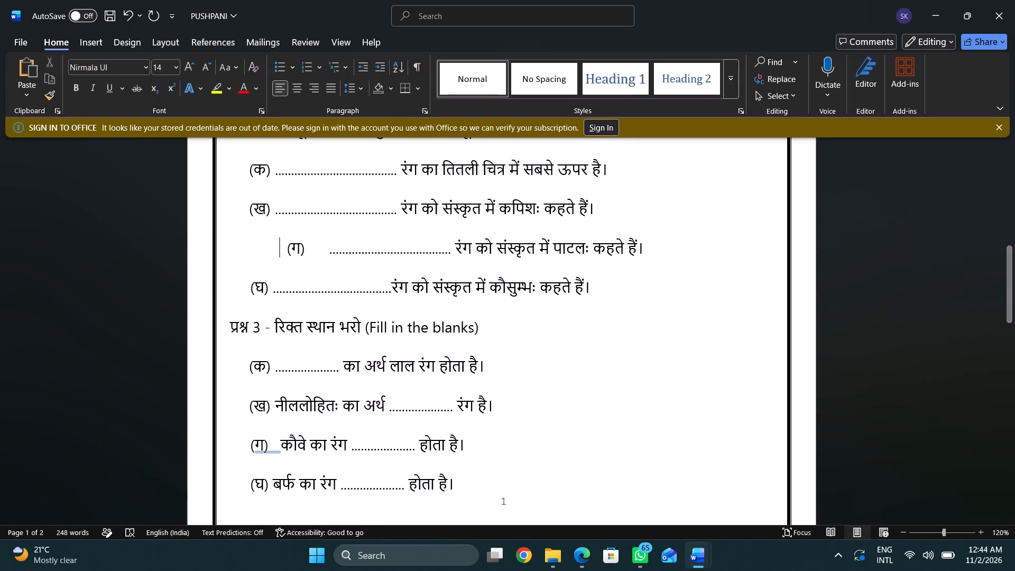
{"action": "key", "text": "BackSpace"}
{"action": "key", "text": "BackSpace"}
{"action": "key", "text": "BackSpace"}
{"action": "key", "text": "BackSpace"}
{"action": "key", "text": "BackSpace"}
{"action": "key", "text": "BackSpace"}
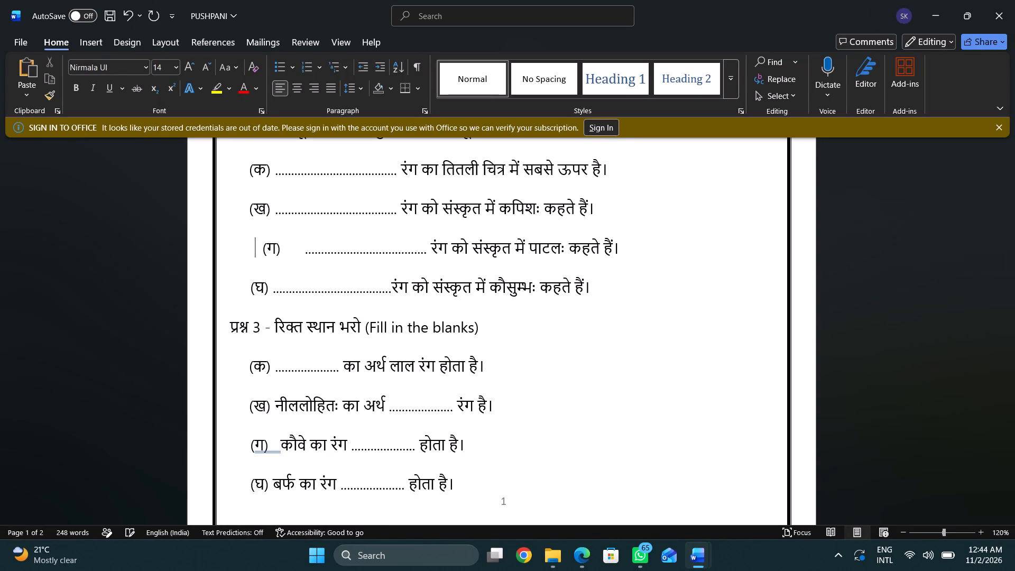
{"action": "key", "text": "BackSpace"}
{"action": "key", "text": "BackSpace"}
{"action": "key", "text": "BackSpace"}
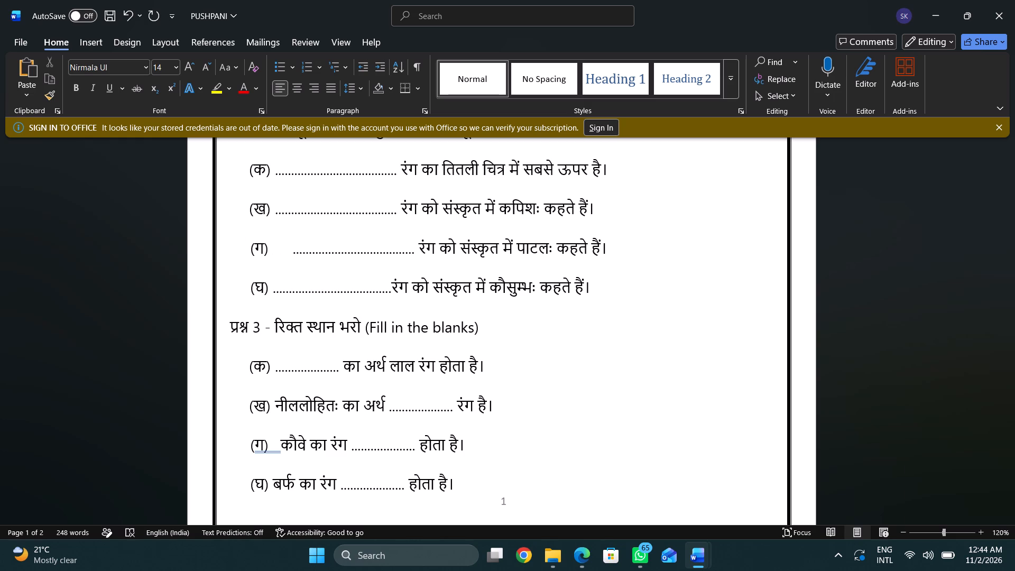
Delete the extra spaces between the (ग) label and its blank in प्रश्न 2.
{"action": "left_click", "coordinate": [293, 252]}
{"action": "key", "text": "BackSpace"}
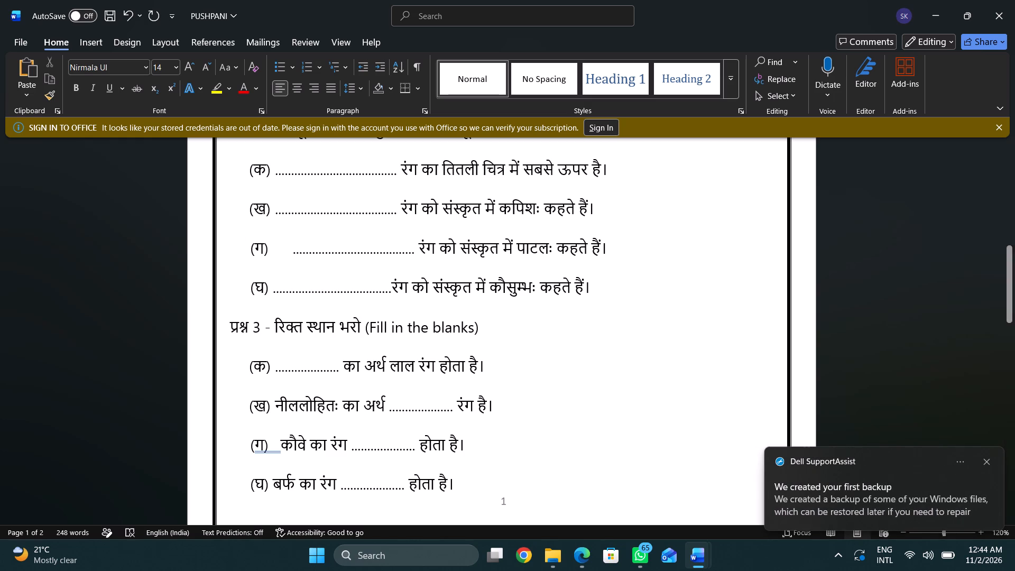
{"action": "key", "text": "BackSpace"}
{"action": "key", "text": "BackSpace"}
{"action": "key", "text": "BackSpace"}
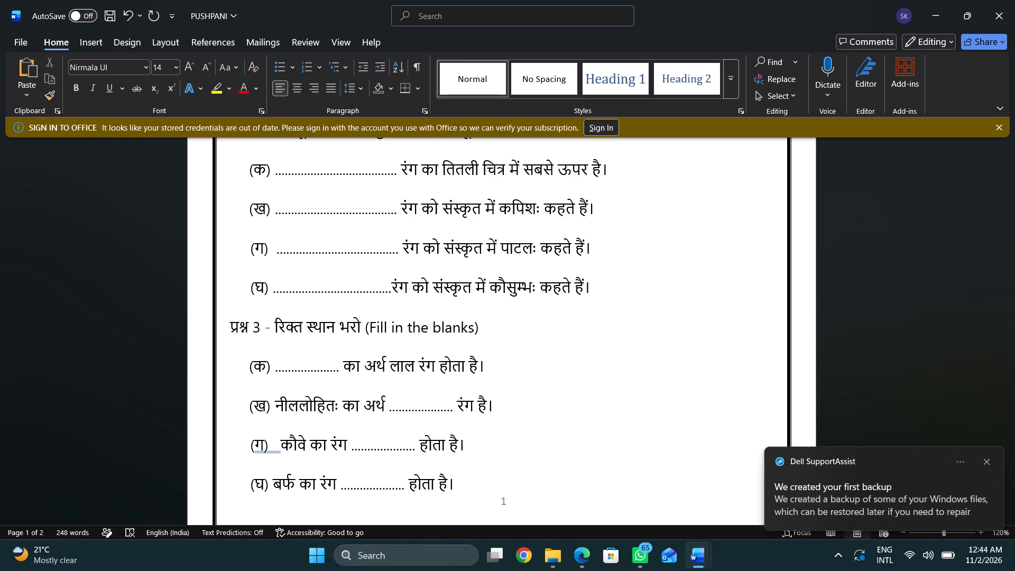
{"action": "key", "text": "BackSpace"}
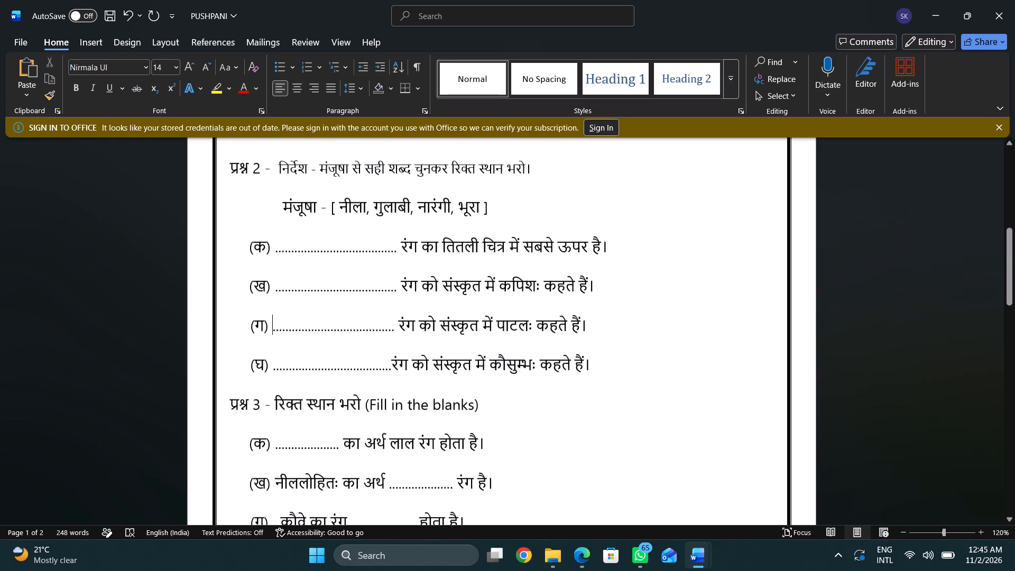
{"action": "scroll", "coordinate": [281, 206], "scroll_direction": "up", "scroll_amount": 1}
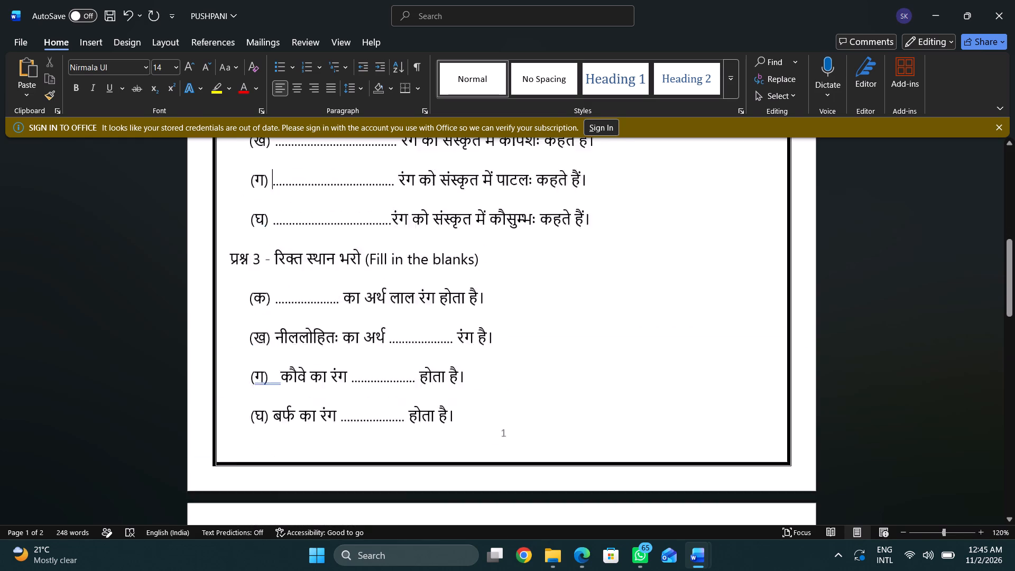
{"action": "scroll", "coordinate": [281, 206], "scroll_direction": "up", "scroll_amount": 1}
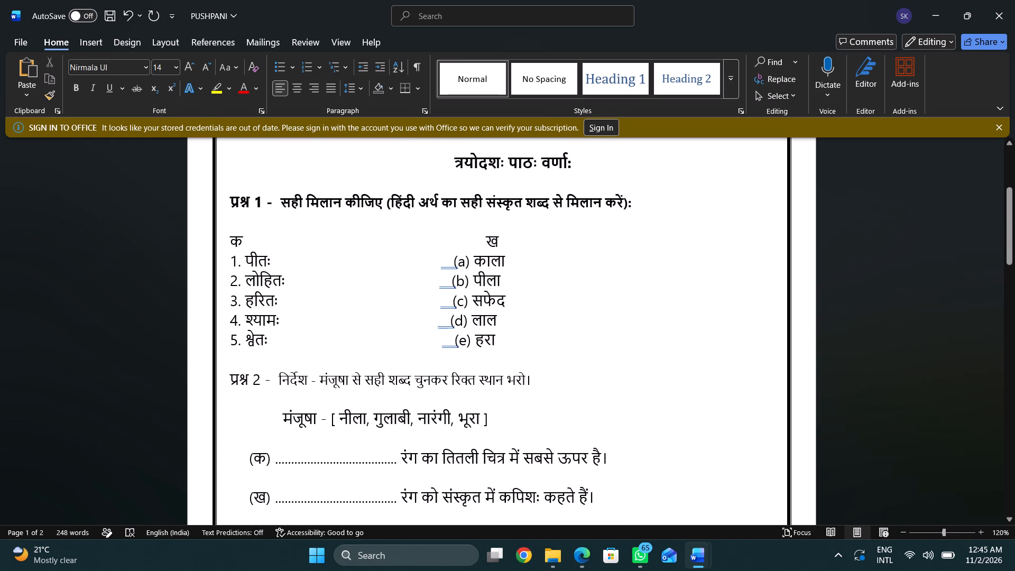
Make the प्रश्न 2 instruction text "निर्देश - मंजूषा से सही शब्द चुनकर रिक्त स्थान भरो।" bold.
{"action": "left_click_drag", "start_coordinate": [281, 377], "coordinate": [562, 386]}
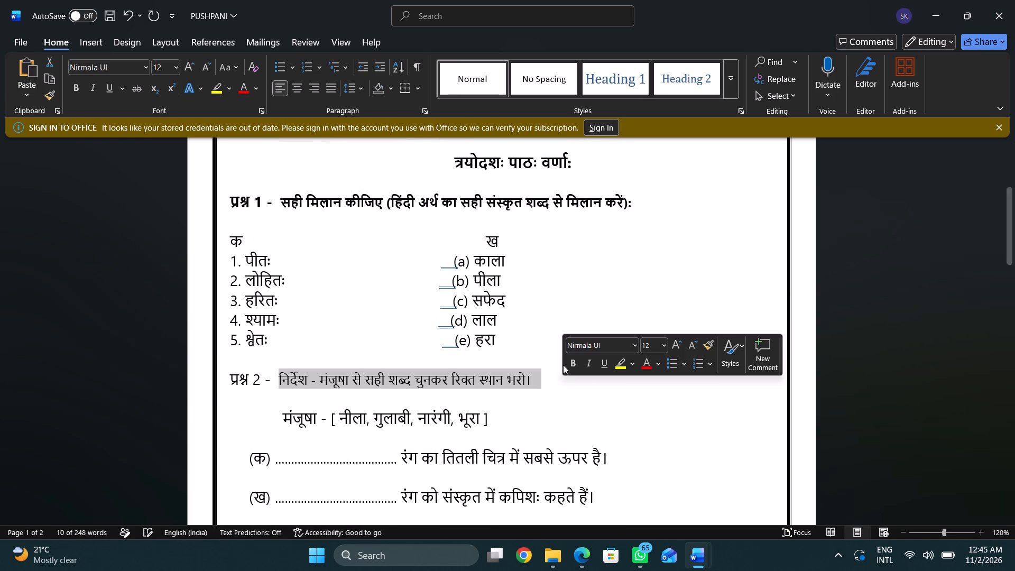
{"action": "left_click", "coordinate": [574, 363]}
{"action": "left_click", "coordinate": [550, 394]}
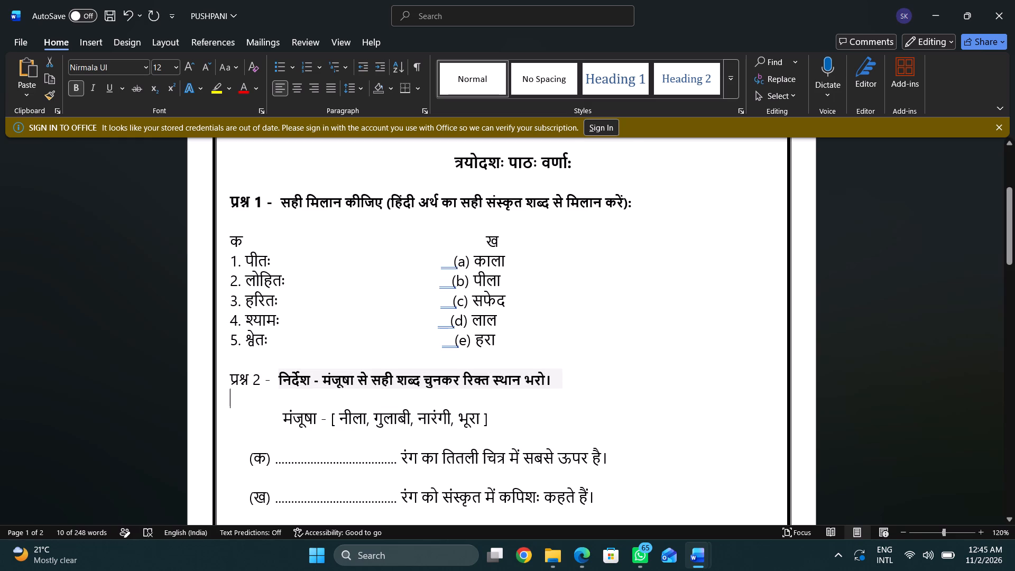
Look over the rest of the वर्णाः worksheet, from the प्रश्न 3 blanks to the end of the second page.
{"action": "scroll", "coordinate": [550, 394], "scroll_direction": "down", "scroll_amount": 2}
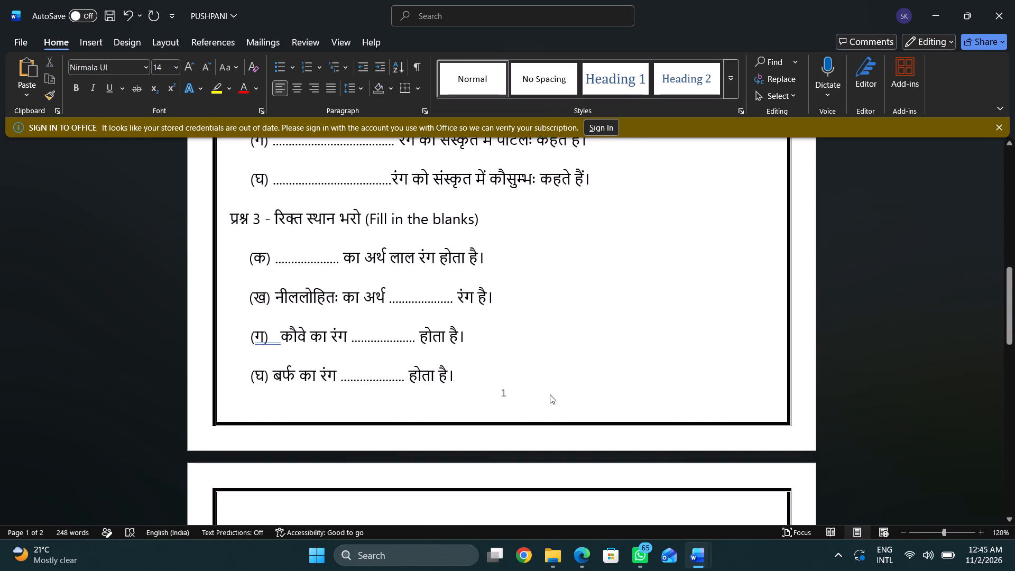
{"action": "scroll", "coordinate": [550, 394], "scroll_direction": "down", "scroll_amount": 7}
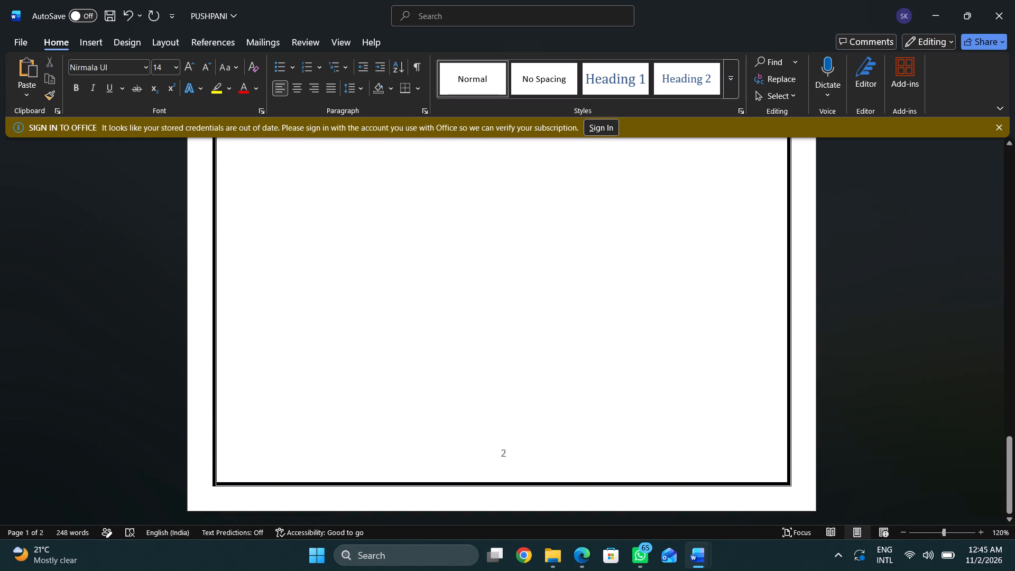
{"action": "scroll", "coordinate": [550, 394], "scroll_direction": "down", "scroll_amount": 2}
{"action": "scroll", "coordinate": [550, 394], "scroll_direction": "up", "scroll_amount": 4}
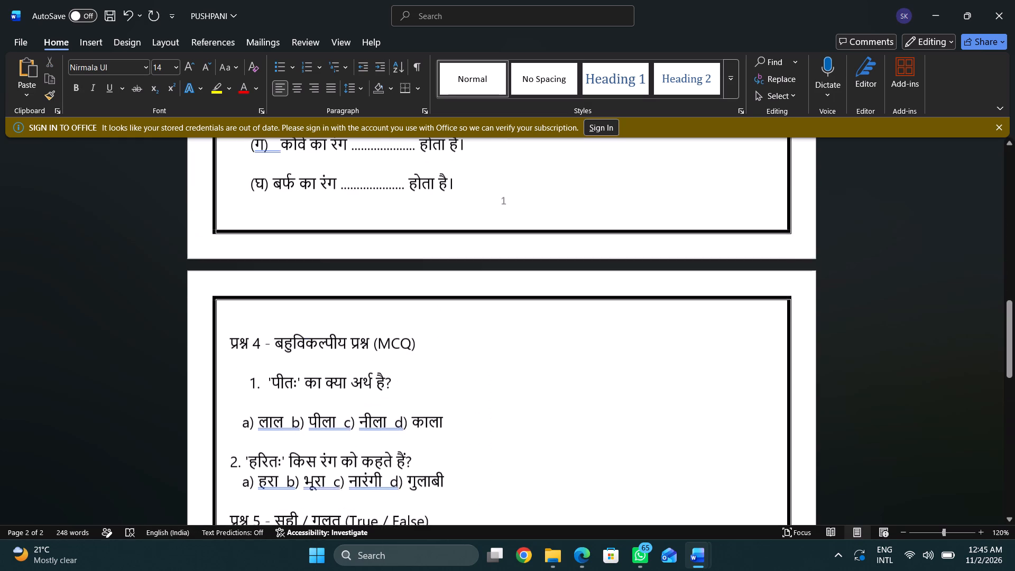
{"action": "scroll", "coordinate": [550, 394], "scroll_direction": "up", "scroll_amount": 1}
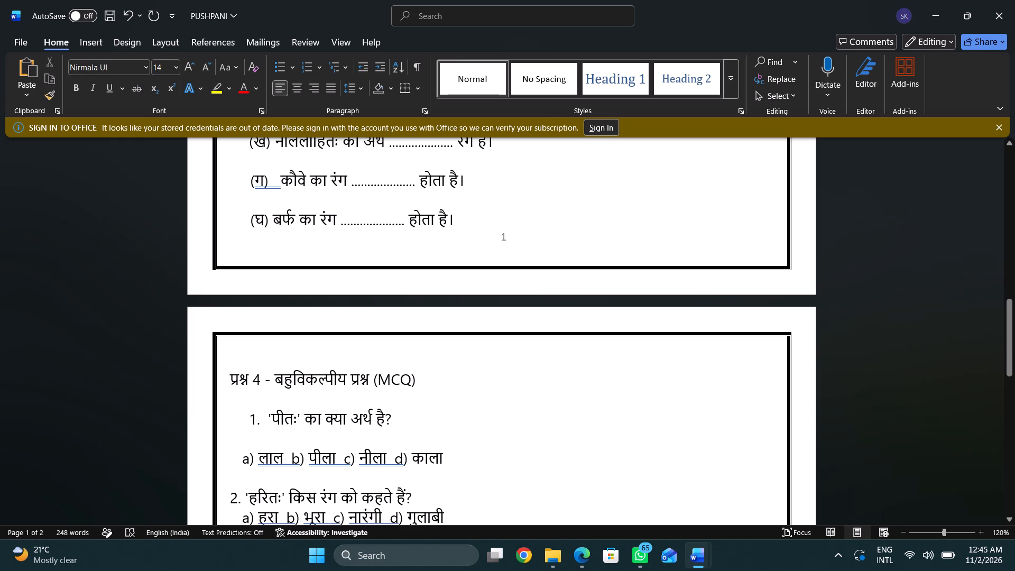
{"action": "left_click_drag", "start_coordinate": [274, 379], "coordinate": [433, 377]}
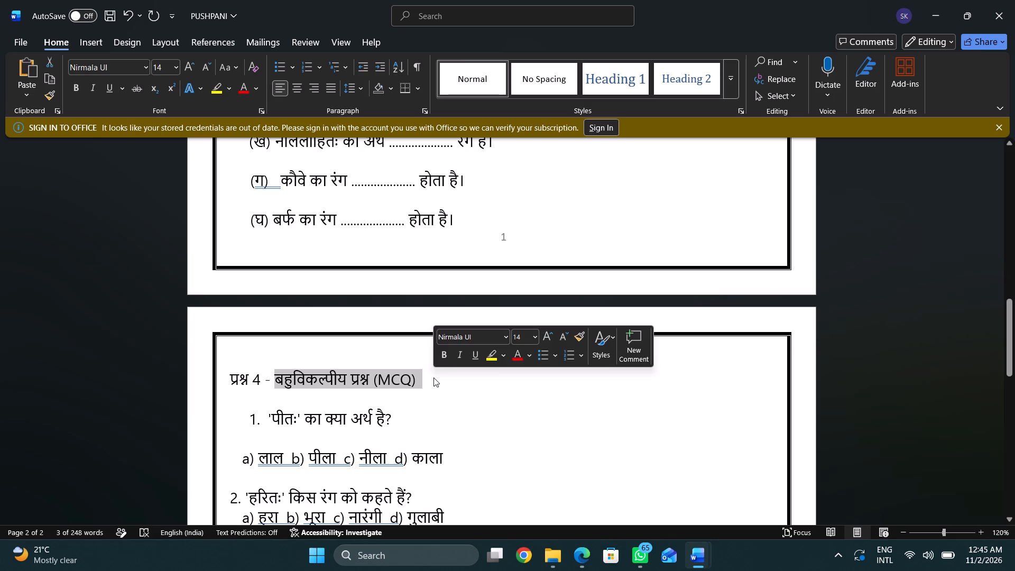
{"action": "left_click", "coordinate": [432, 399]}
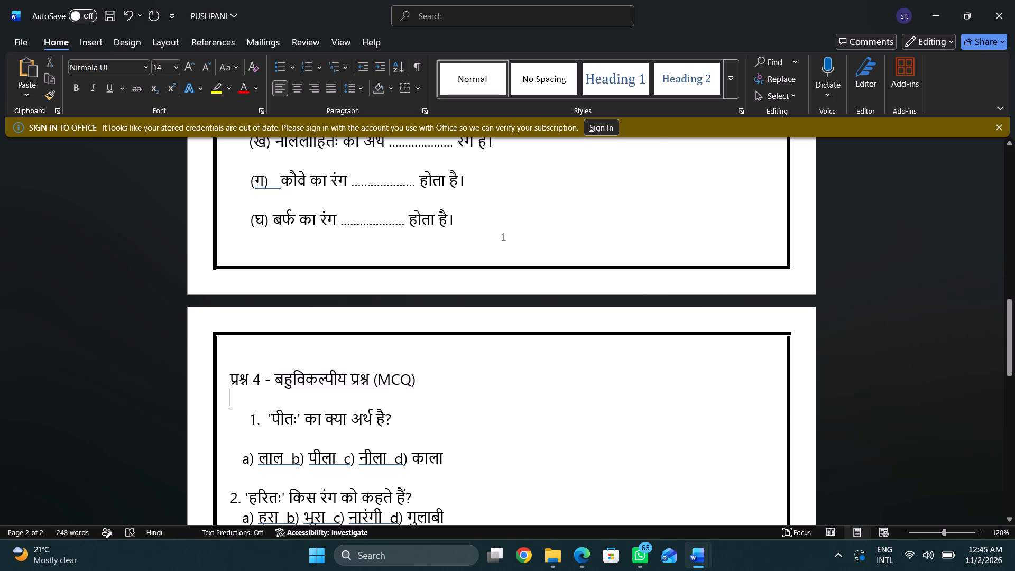
Insert a blank, unnumbered line between प्रश्न 4's question 2 (हरितः) and its answer options, with the question as an automatically numbered item.
{"action": "scroll", "coordinate": [432, 399], "scroll_direction": "down", "scroll_amount": 1}
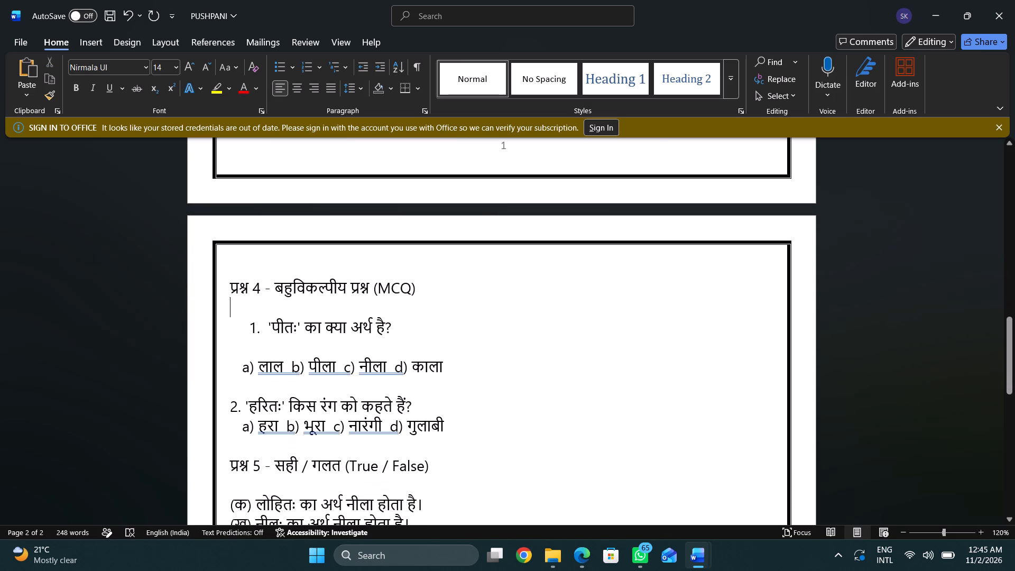
{"action": "scroll", "coordinate": [432, 399], "scroll_direction": "down", "scroll_amount": 2}
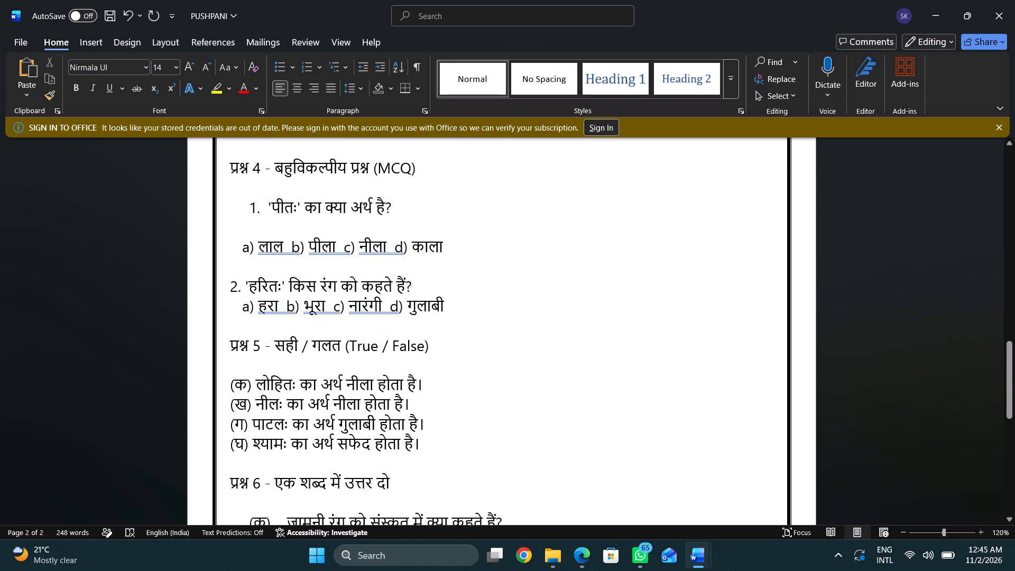
{"action": "left_click", "coordinate": [412, 285]}
{"action": "key", "text": "Return"}
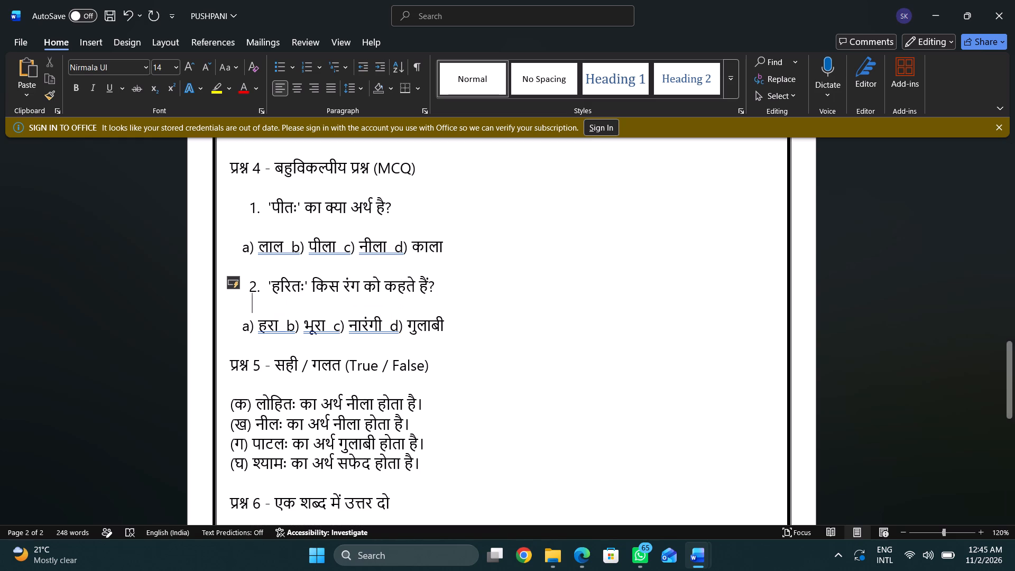
{"action": "key", "text": "BackSpace"}
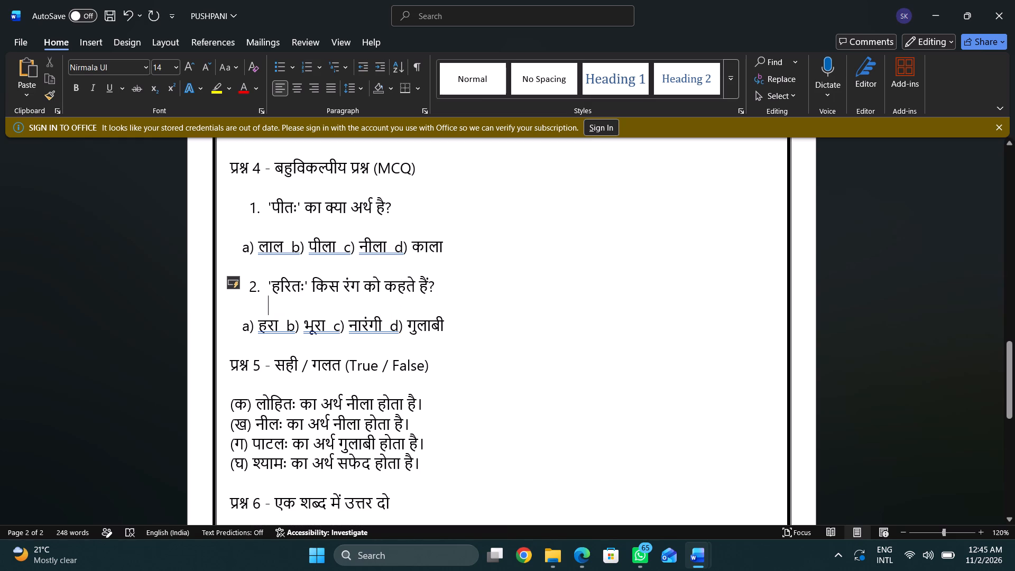
Copy the whole प्रश्न 5 True / False section, from its heading through statement (घ).
{"action": "left_click_drag", "start_coordinate": [223, 364], "coordinate": [272, 392]}
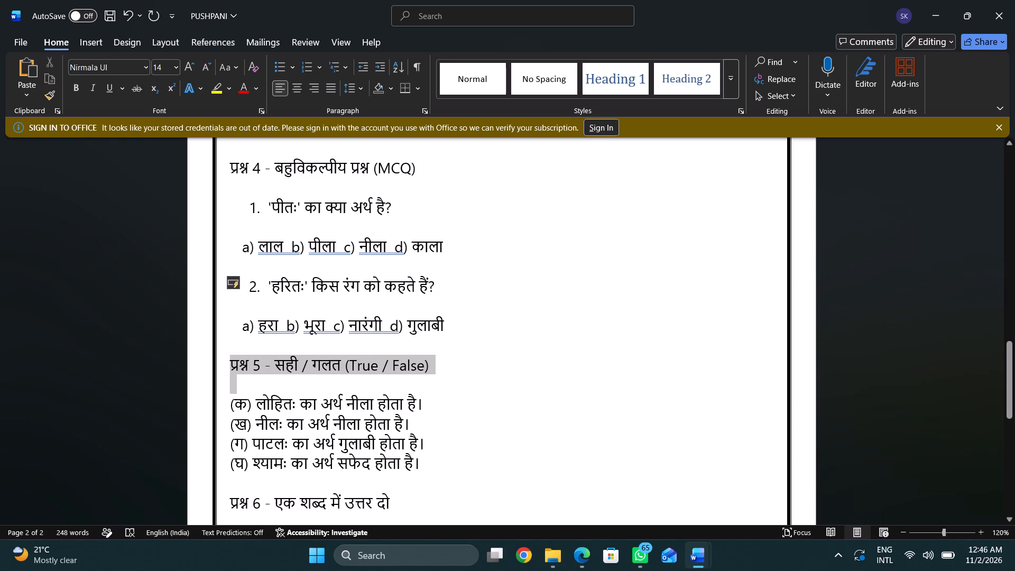
{"action": "left_click_drag", "start_coordinate": [272, 392], "coordinate": [410, 462]}
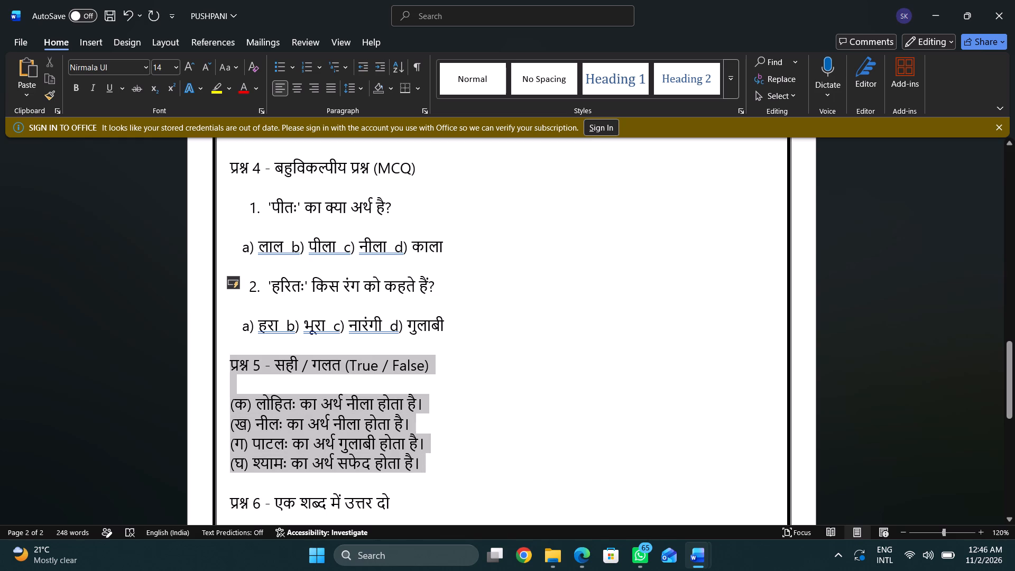
{"action": "left_click_drag", "start_coordinate": [410, 462], "coordinate": [412, 462]}
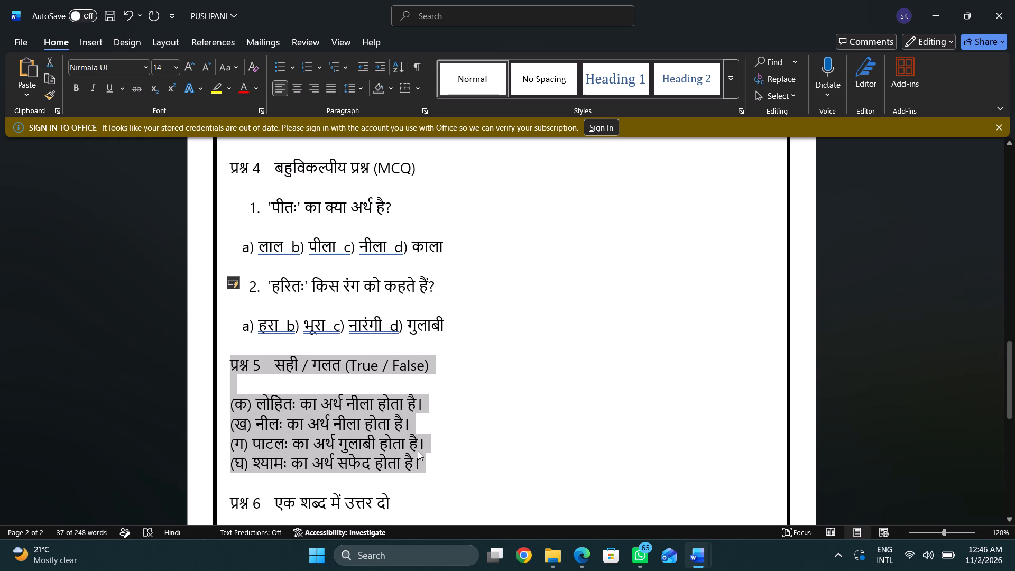
{"action": "key", "text": "ctrl+c"}
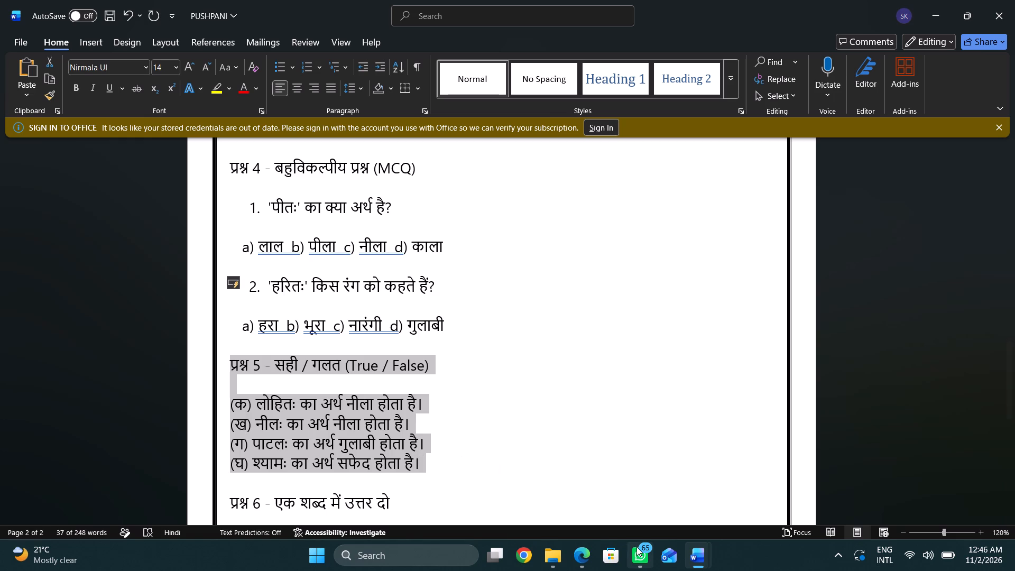
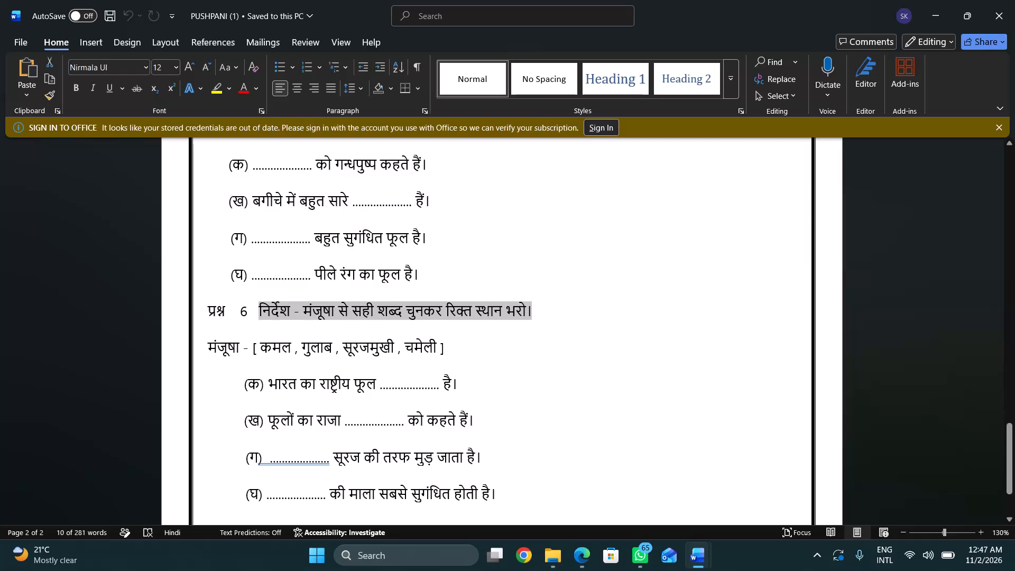
Look back through the फूल worksheet in PUSHPANI (1), from प्रश्न 6 up to the school heading, as a formatting reference.
{"action": "scroll", "coordinate": [478, 360], "scroll_direction": "up", "scroll_amount": 1}
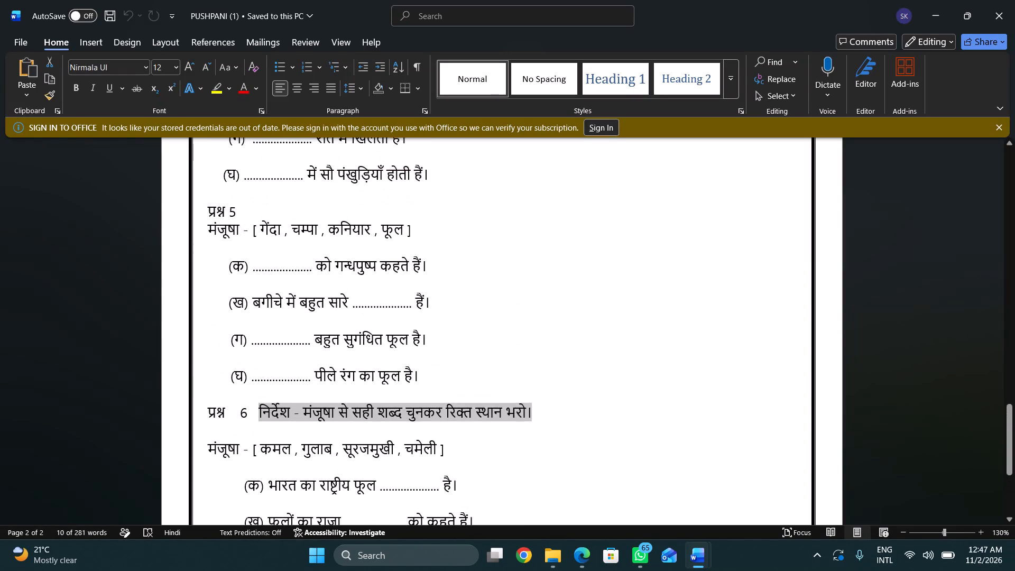
{"action": "scroll", "coordinate": [478, 360], "scroll_direction": "up", "scroll_amount": 1}
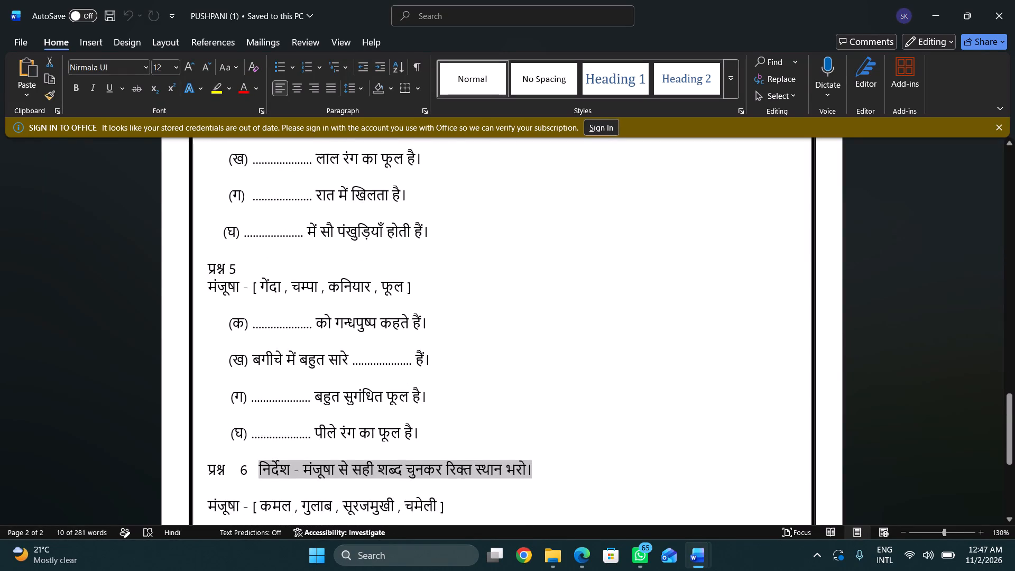
{"action": "scroll", "coordinate": [478, 360], "scroll_direction": "down", "scroll_amount": 1}
{"action": "scroll", "coordinate": [478, 360], "scroll_direction": "up", "scroll_amount": 1}
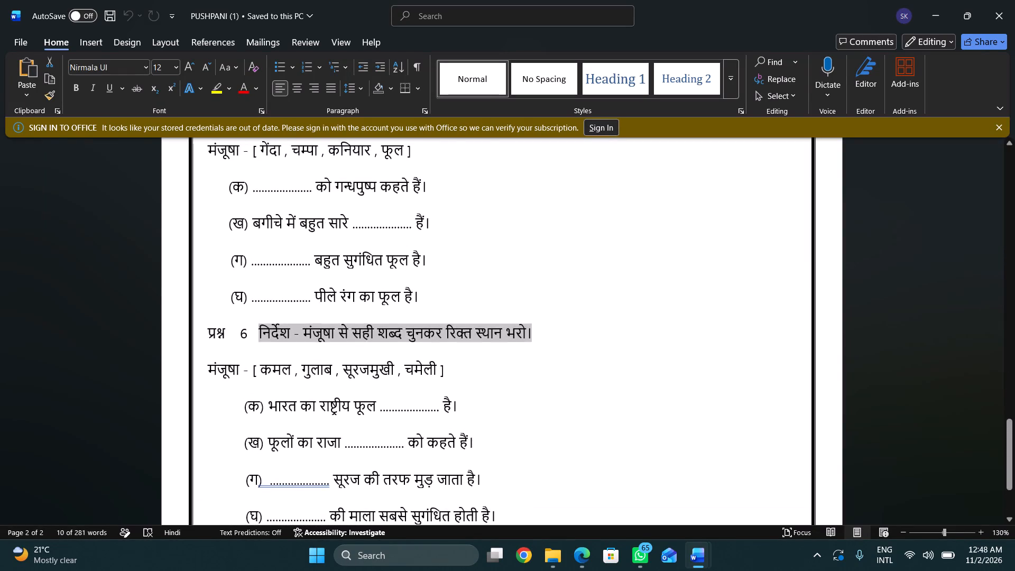
{"action": "scroll", "coordinate": [478, 360], "scroll_direction": "up", "scroll_amount": 3}
{"action": "scroll", "coordinate": [478, 360], "scroll_direction": "down", "scroll_amount": 1}
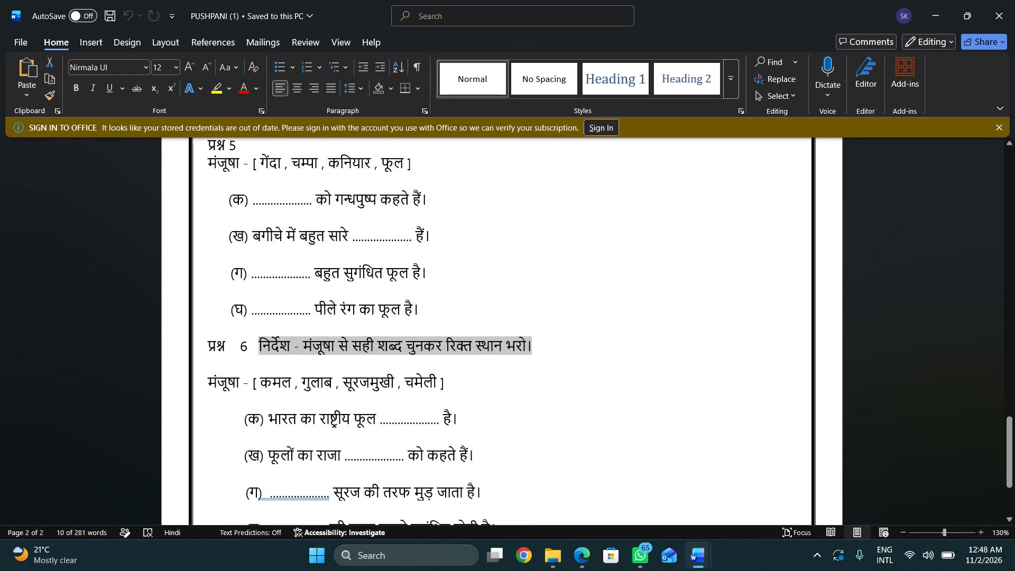
{"action": "scroll", "coordinate": [373, 288], "scroll_direction": "up", "scroll_amount": 1}
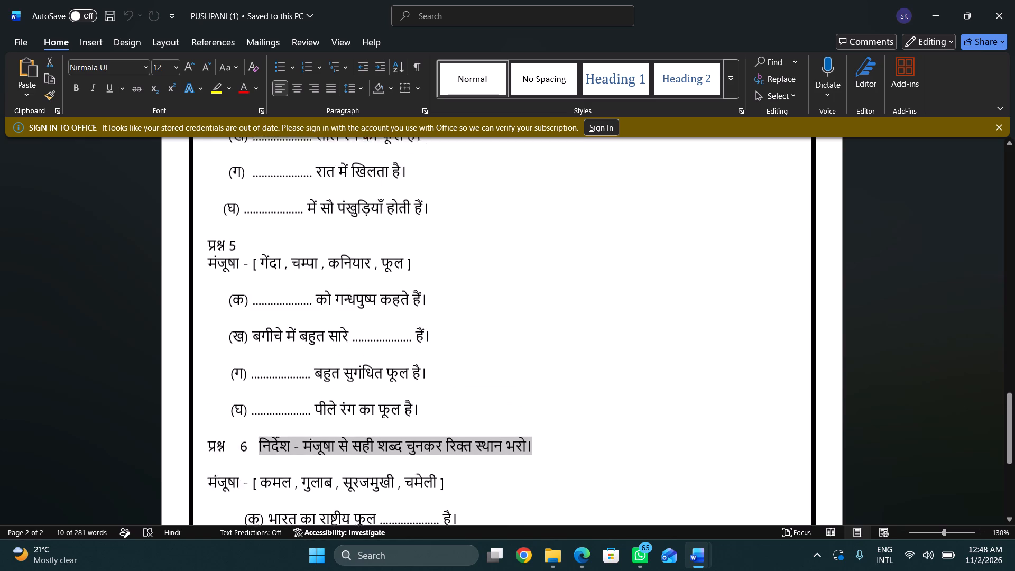
{"action": "scroll", "coordinate": [373, 288], "scroll_direction": "up", "scroll_amount": 7}
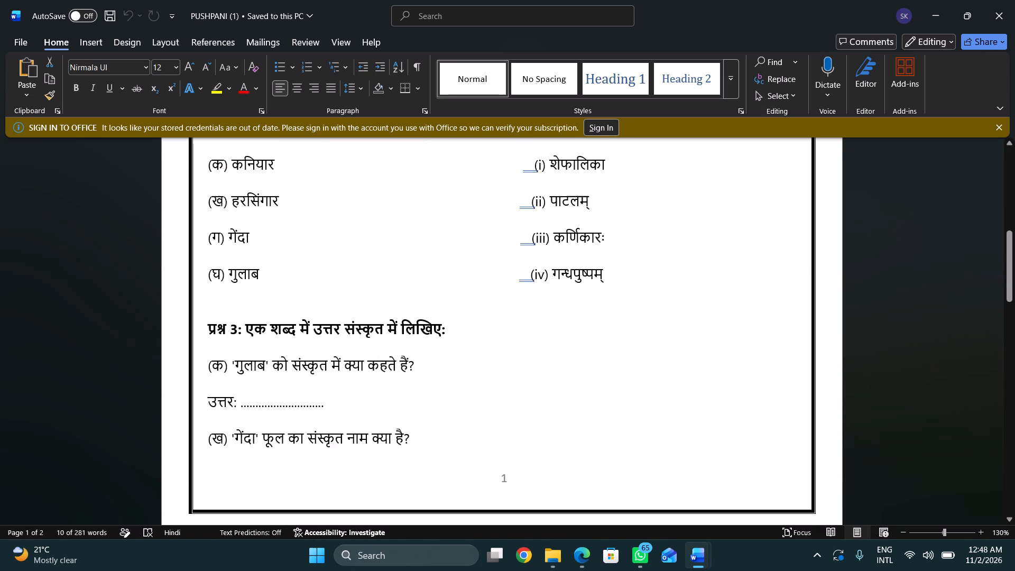
{"action": "scroll", "coordinate": [373, 288], "scroll_direction": "up", "scroll_amount": 8}
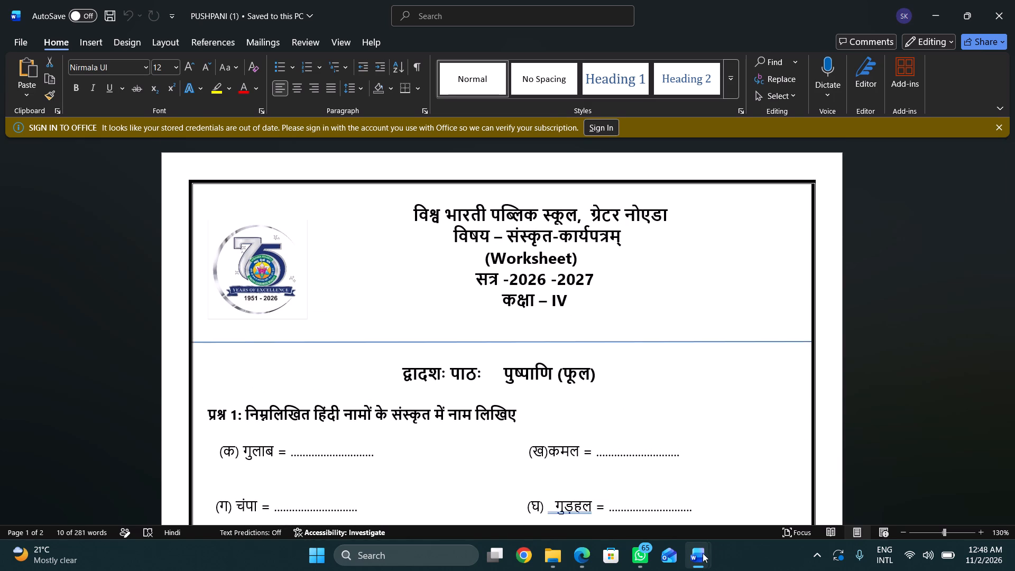
Switch back to the PUSHPANI document containing the colours worksheet.
{"action": "left_click", "coordinate": [698, 556]}
{"action": "left_click", "coordinate": [692, 496]}
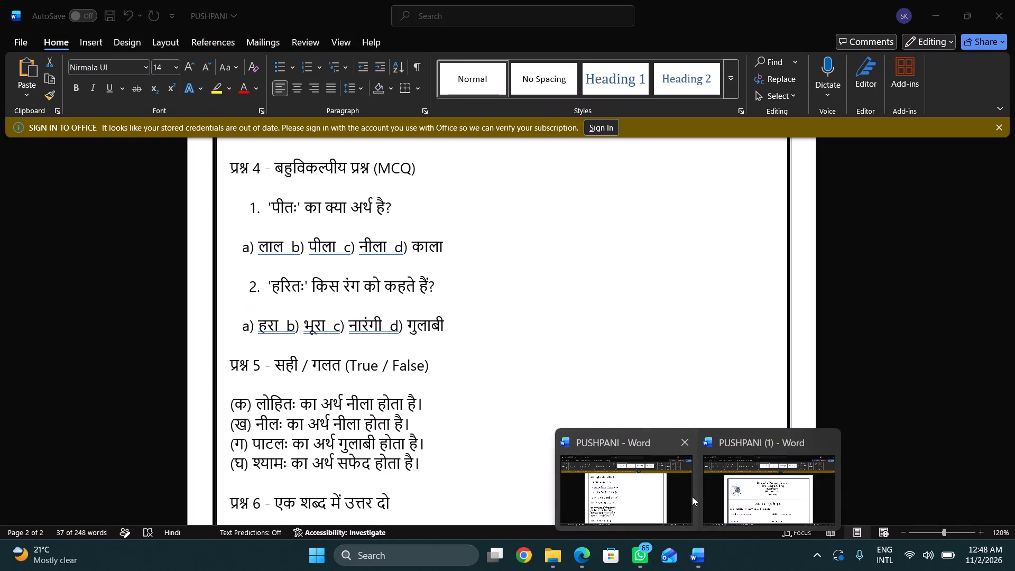
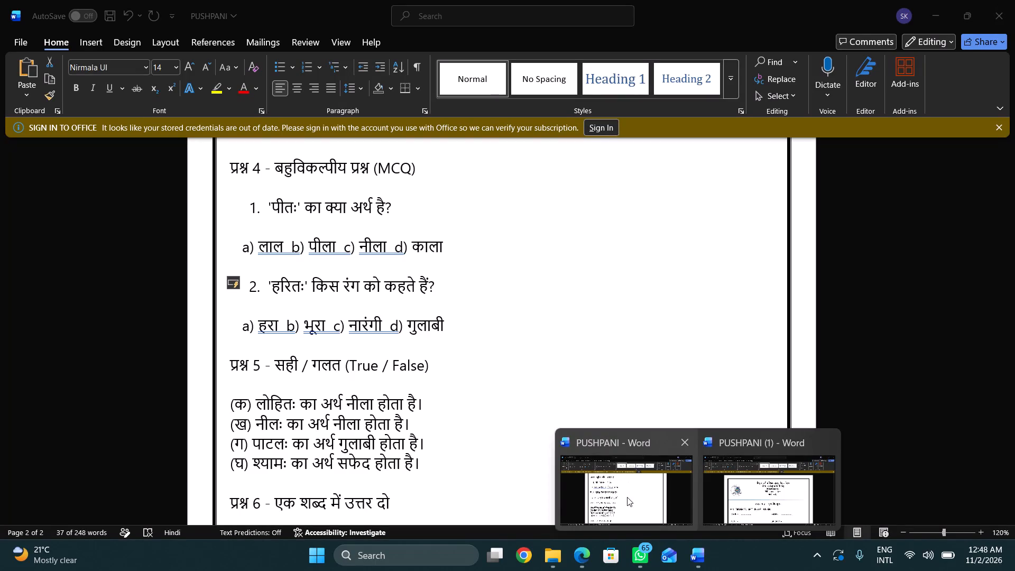
Switch to PUSHPANI and replace the selected प्रश्न 5 - सही / गलत (True / False) block with the copied version.
{"action": "left_click", "coordinate": [627, 497]}
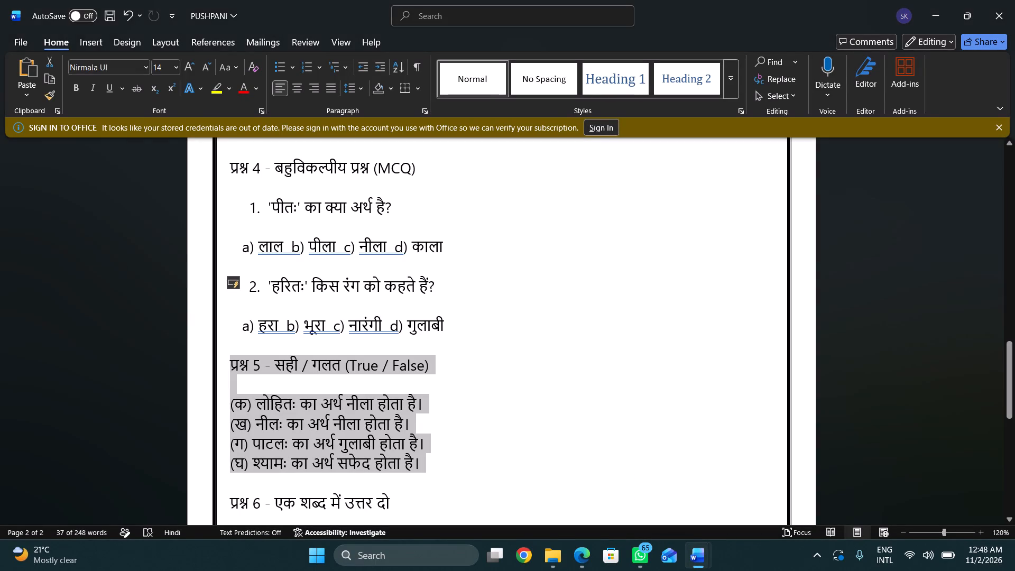
{"action": "key", "text": "BackSpace"}
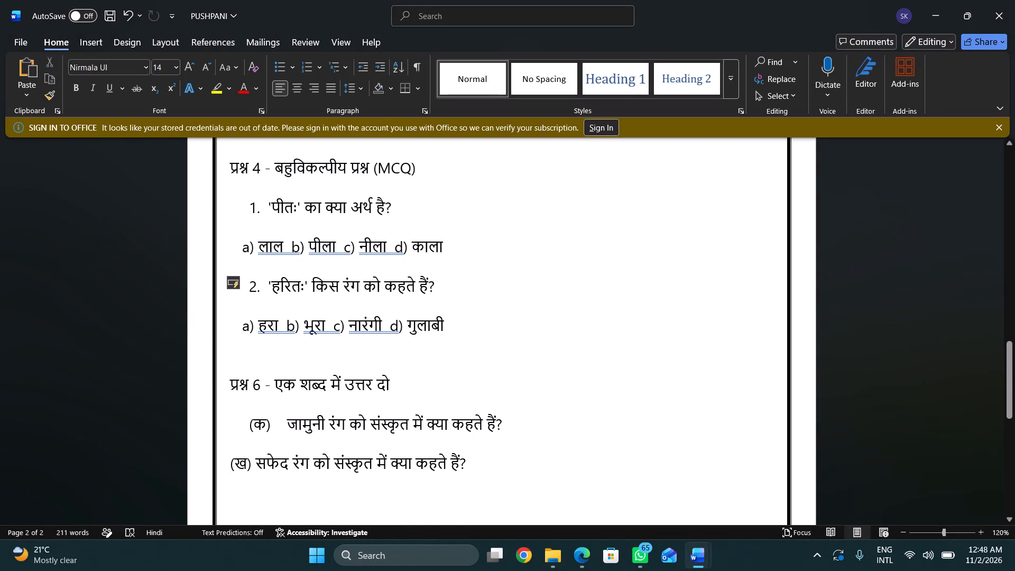
{"action": "key", "text": "ctrl+v"}
Look over the pasted प्रश्न 5 section and its surroundings, from the preceding MCQ questions to the उत्तरमाला answer lines.
{"action": "scroll", "coordinate": [483, 439], "scroll_direction": "up", "scroll_amount": 1}
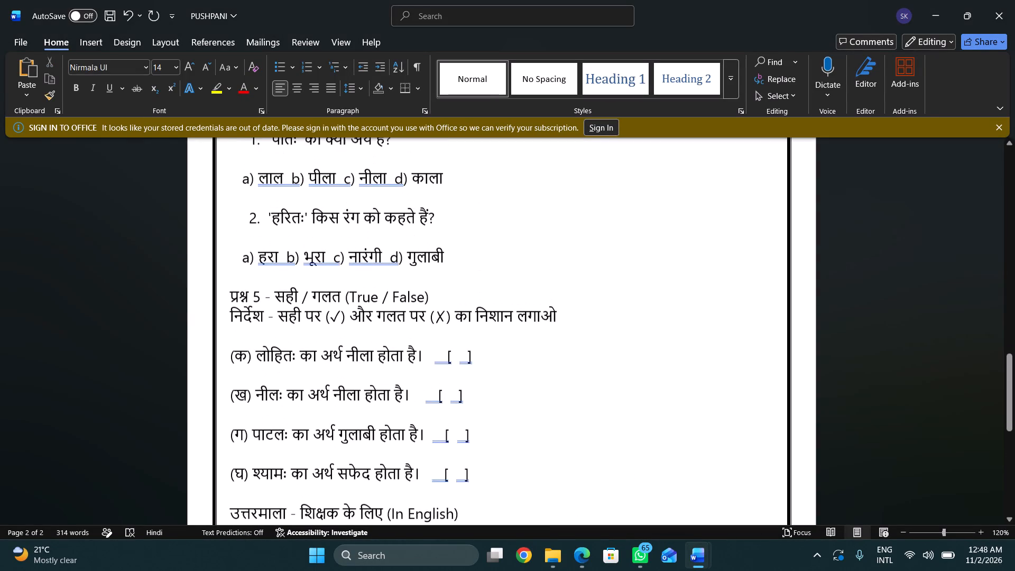
{"action": "scroll", "coordinate": [483, 439], "scroll_direction": "up", "scroll_amount": 1}
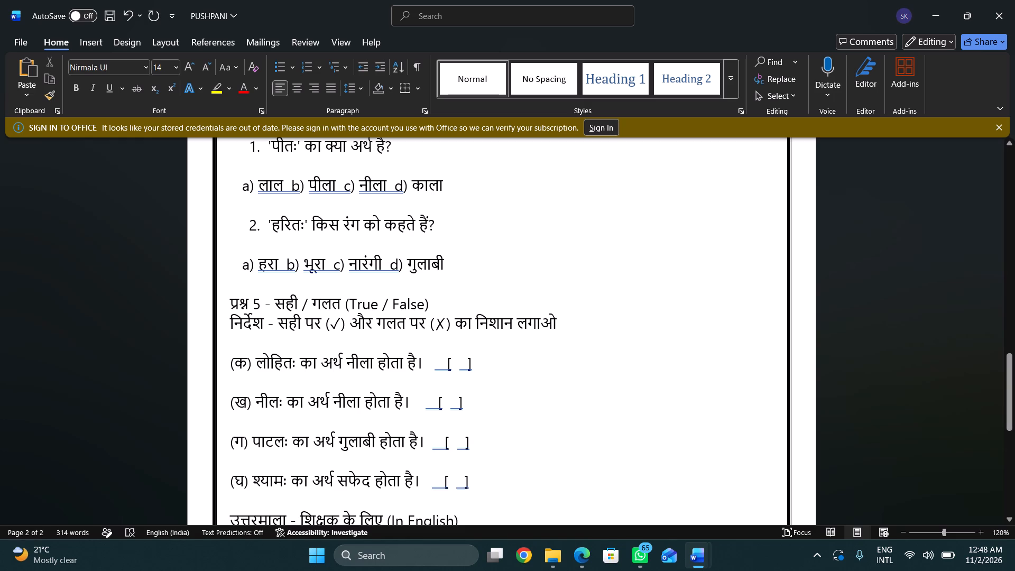
{"action": "left_click_drag", "start_coordinate": [273, 301], "coordinate": [428, 302]}
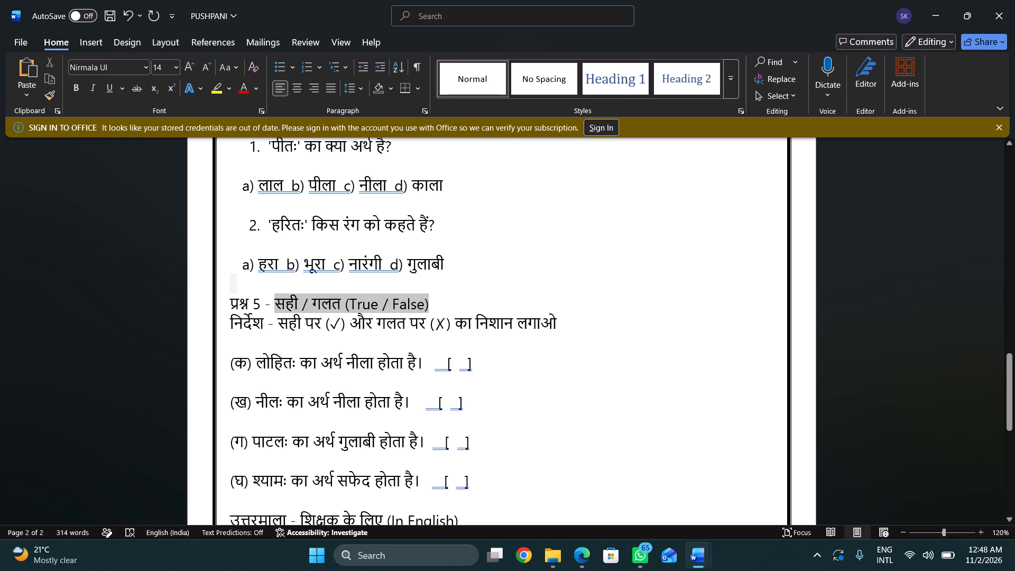
{"action": "left_click_drag", "start_coordinate": [428, 302], "coordinate": [428, 306]}
{"action": "left_click_drag", "start_coordinate": [428, 306], "coordinate": [426, 304]}
{"action": "left_click_drag", "start_coordinate": [426, 304], "coordinate": [426, 305]}
{"action": "left_click_drag", "start_coordinate": [426, 305], "coordinate": [426, 305]}
{"action": "scroll", "coordinate": [426, 305], "scroll_direction": "up", "scroll_amount": 1}
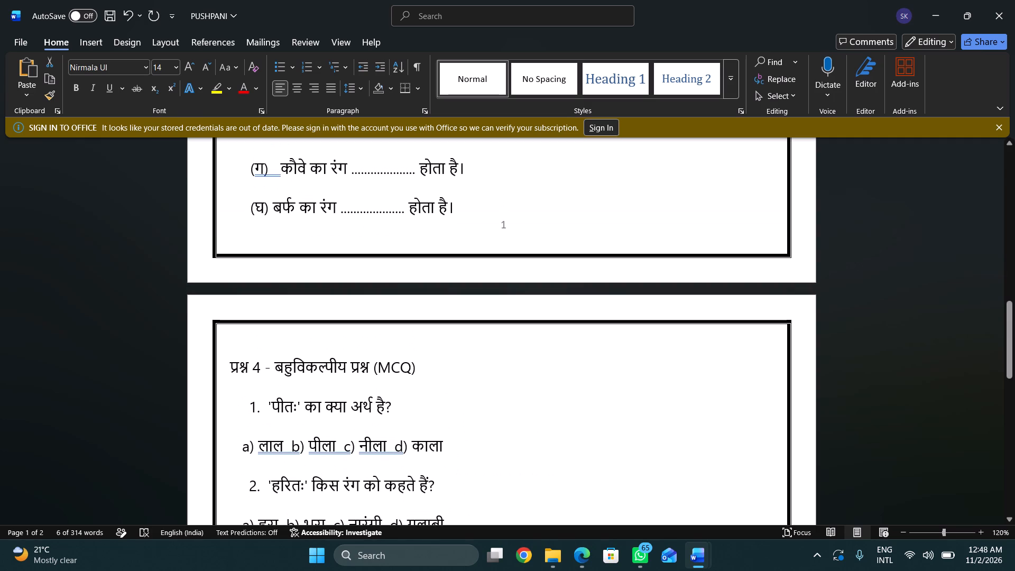
{"action": "left_click", "coordinate": [507, 422]}
{"action": "scroll", "coordinate": [507, 422], "scroll_direction": "down", "scroll_amount": 1}
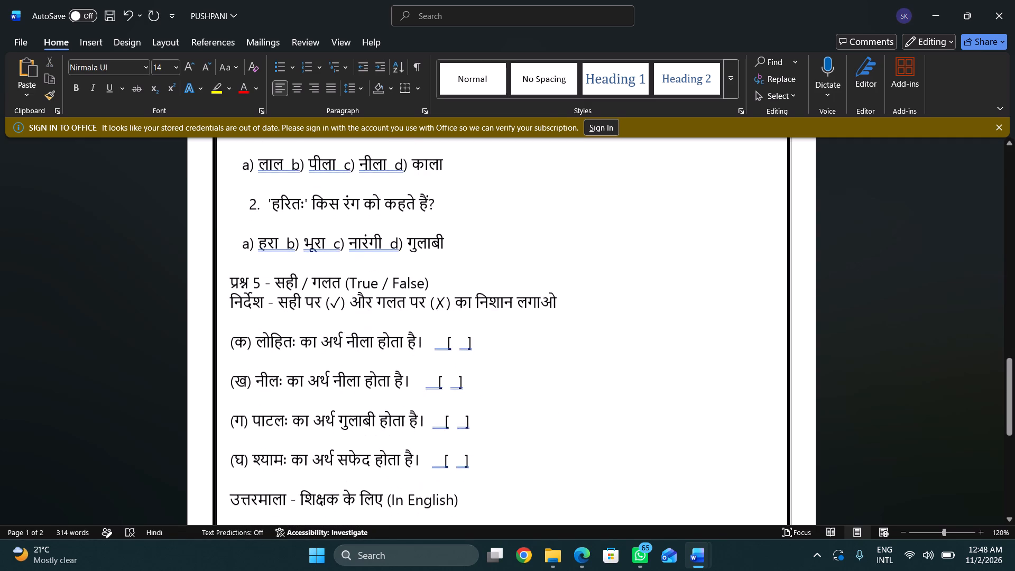
{"action": "scroll", "coordinate": [507, 422], "scroll_direction": "down", "scroll_amount": 1}
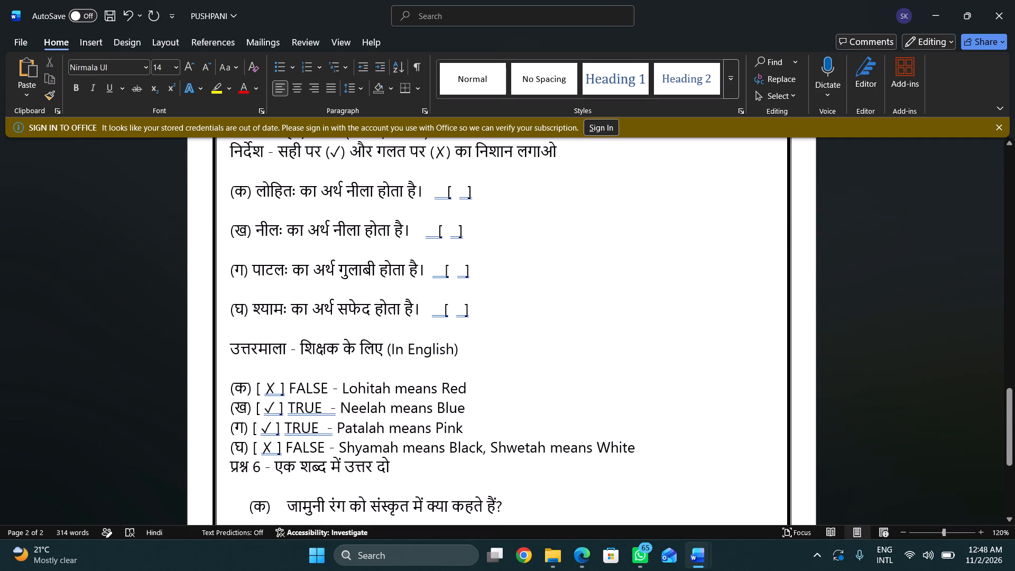
{"action": "scroll", "coordinate": [507, 422], "scroll_direction": "down", "scroll_amount": 1}
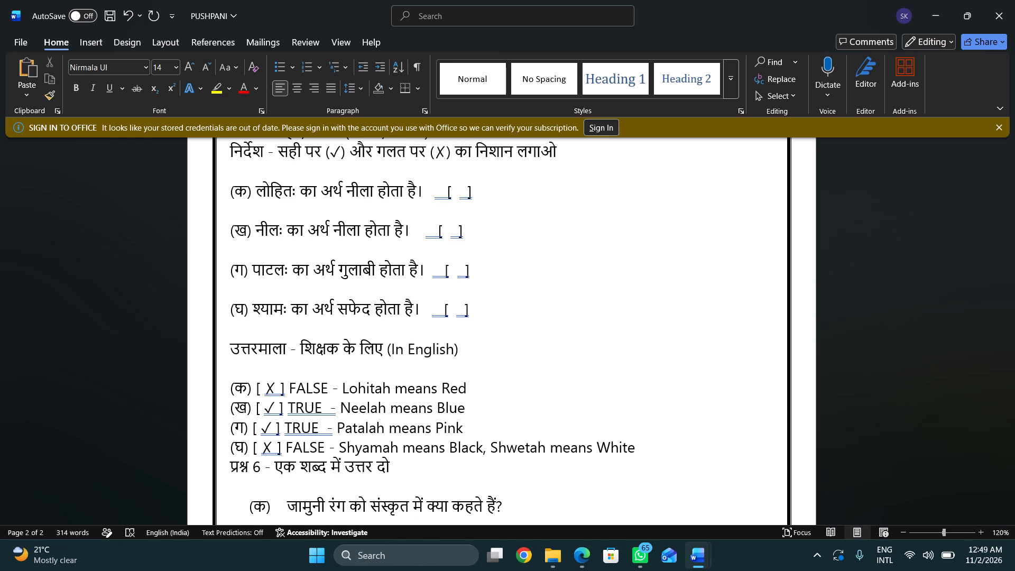
{"action": "scroll", "coordinate": [507, 422], "scroll_direction": "down", "scroll_amount": 1}
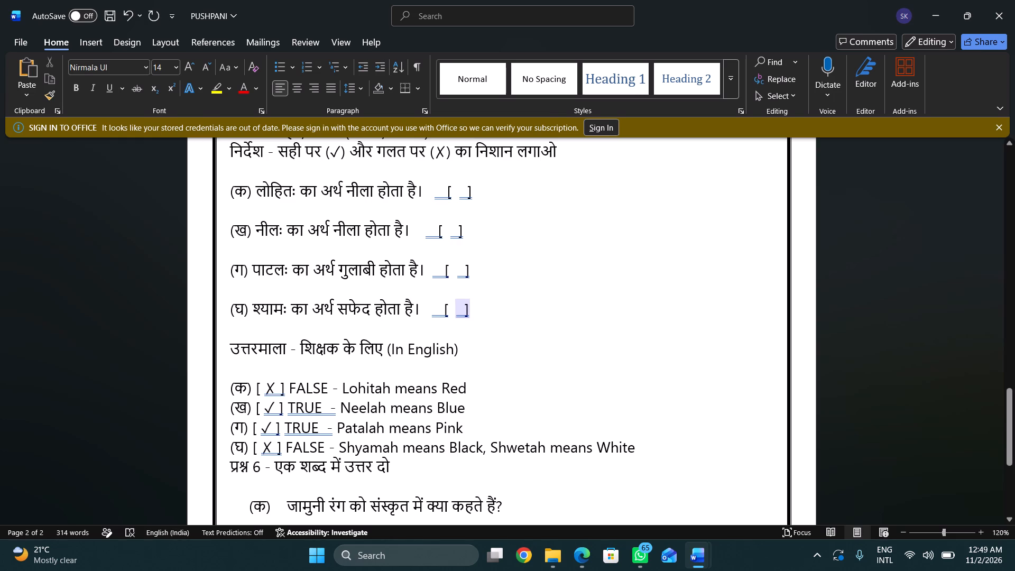
Widen the empty answer brackets of all four प्रश्न 5 statements, (घ) up to (क), by two spaces each.
{"action": "left_click", "coordinate": [458, 310]}
{"action": "key", "text": "space"}
{"action": "key", "text": "space"}
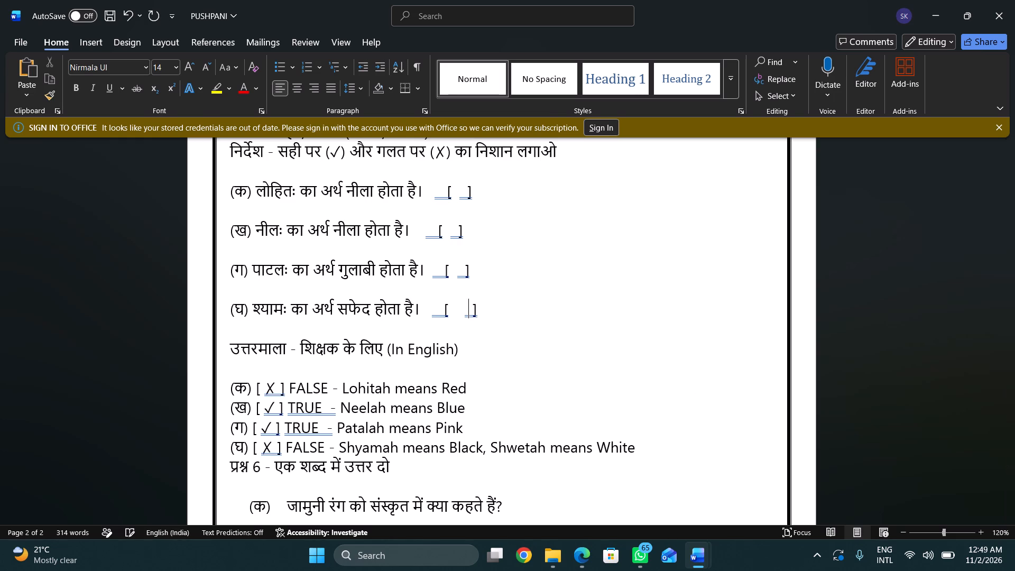
{"action": "left_click", "coordinate": [455, 271]}
{"action": "key", "text": "space"}
{"action": "key", "text": "space"}
{"action": "left_click", "coordinate": [451, 235]}
{"action": "key", "text": "space"}
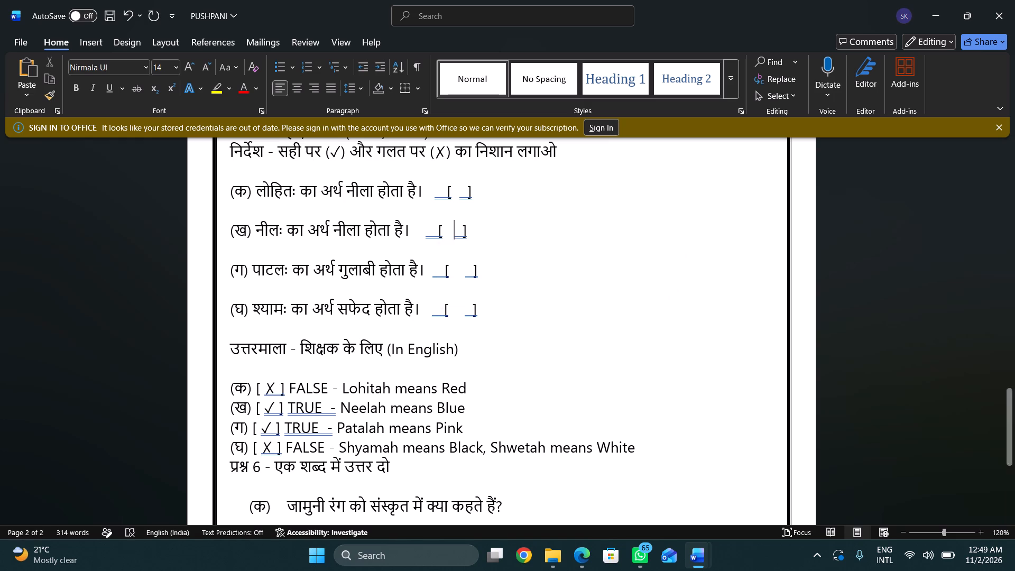
{"action": "key", "text": "space"}
{"action": "left_click", "coordinate": [460, 189]}
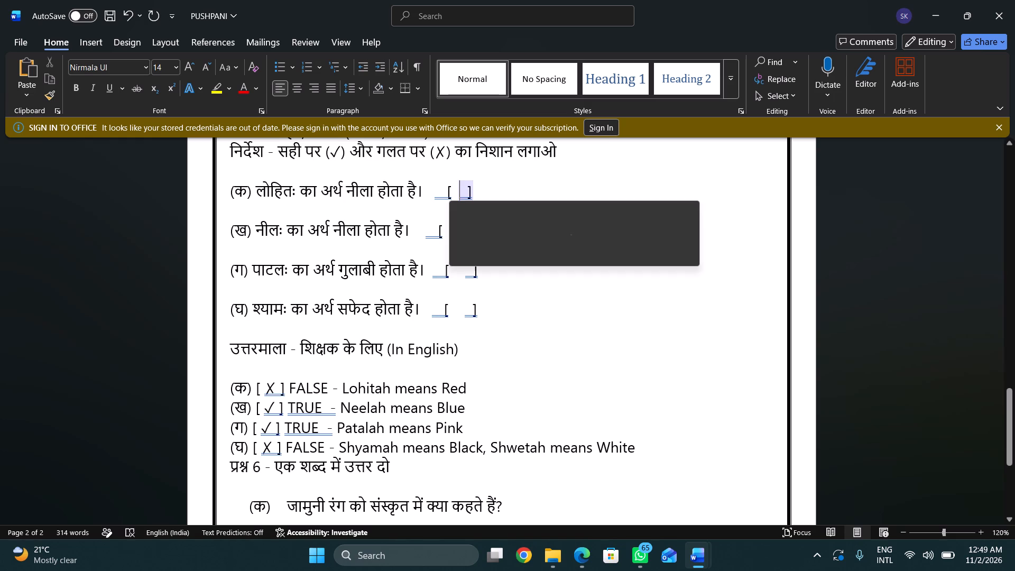
{"action": "key", "text": "space"}
{"action": "key", "text": "space"}
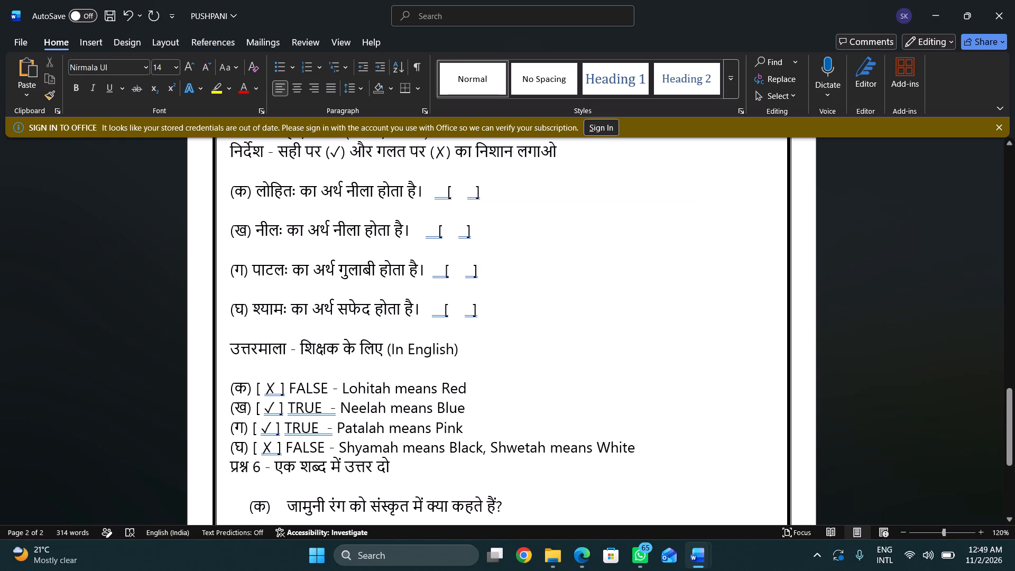
Insert spaces after the (क) लोहितः statement in प्रश्न 5 to move its answer brackets well away from the sentence.
{"action": "left_click", "coordinate": [428, 189]}
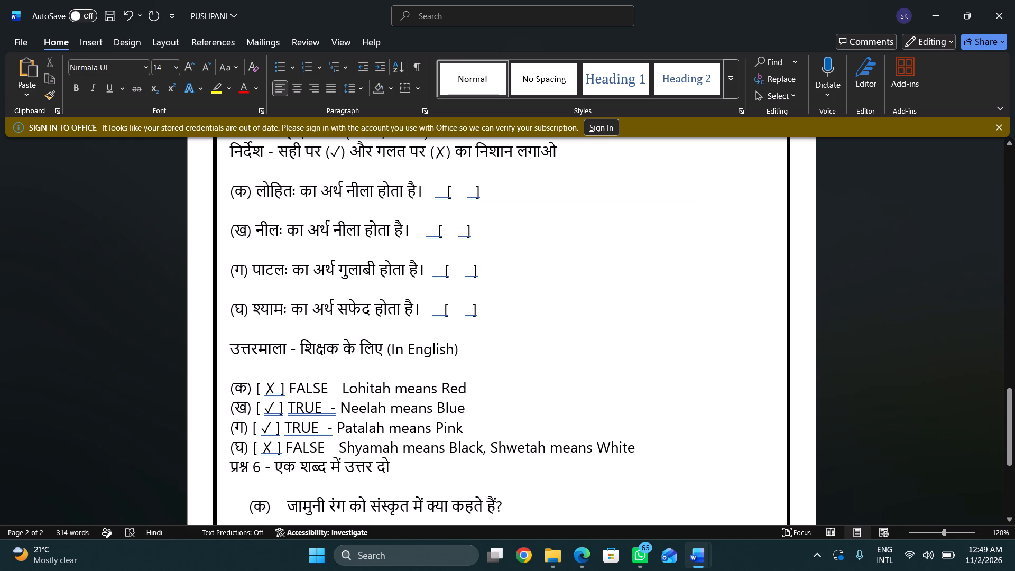
{"action": "left_click", "coordinate": [433, 191]}
{"action": "key", "text": "space"}
{"action": "key", "text": "space"}
{"action": "key", "text": "space"}
{"action": "key", "text": "space"}
{"action": "key", "text": "space"}
{"action": "key", "text": "space"}
{"action": "key", "text": "space"}
{"action": "key", "text": "space"}
{"action": "key", "text": "space"}
{"action": "key", "text": "space"}
{"action": "key", "text": "space"}
{"action": "key", "text": "space"}
{"action": "key", "text": "space"}
{"action": "key", "text": "space"}
{"action": "key", "text": "space"}
{"action": "key", "text": "space"}
{"action": "key", "text": "space"}
{"action": "key", "text": "space"}
{"action": "key", "text": "space"}
{"action": "key", "text": "space"}
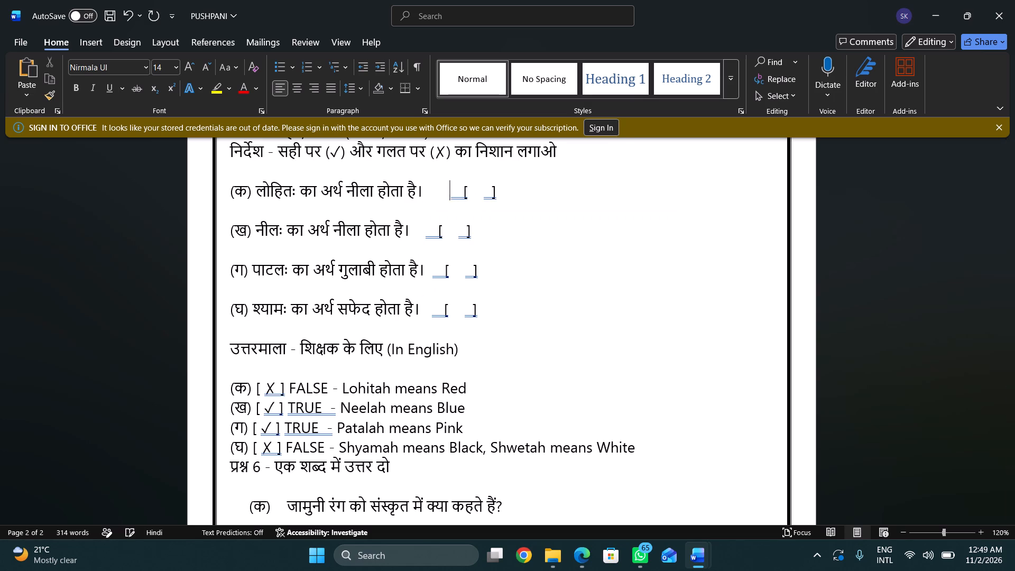
Space the answer brackets of the (ख) नीलः statement away from the sentence, roughly in line with the (क) brackets.
{"action": "left_click", "coordinate": [417, 233]}
{"action": "key", "text": "space"}
{"action": "key", "text": "space"}
{"action": "key", "text": "space"}
{"action": "key", "text": "space"}
{"action": "key", "text": "space"}
{"action": "key", "text": "space"}
{"action": "key", "text": "space"}
{"action": "key", "text": "space"}
{"action": "key", "text": "space"}
{"action": "key", "text": "space"}
{"action": "key", "text": "space"}
{"action": "key", "text": "space"}
{"action": "key", "text": "space"}
{"action": "key", "text": "space"}
{"action": "key", "text": "space"}
{"action": "key", "text": "space"}
{"action": "key", "text": "space"}
{"action": "key", "text": "space"}
{"action": "key", "text": "space"}
{"action": "key", "text": "space"}
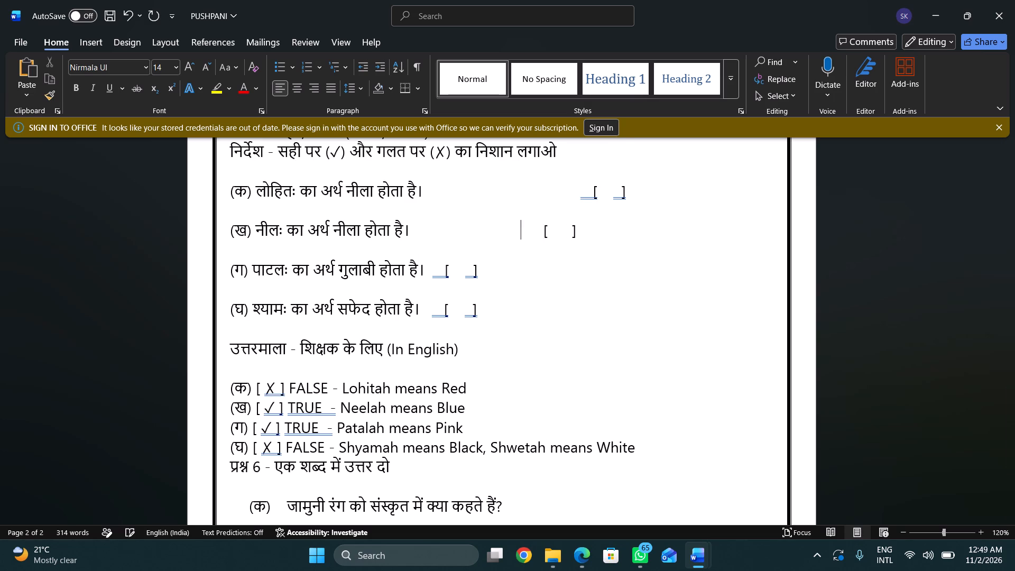
{"action": "key", "text": "BackSpace"}
{"action": "key", "text": "BackSpace"}
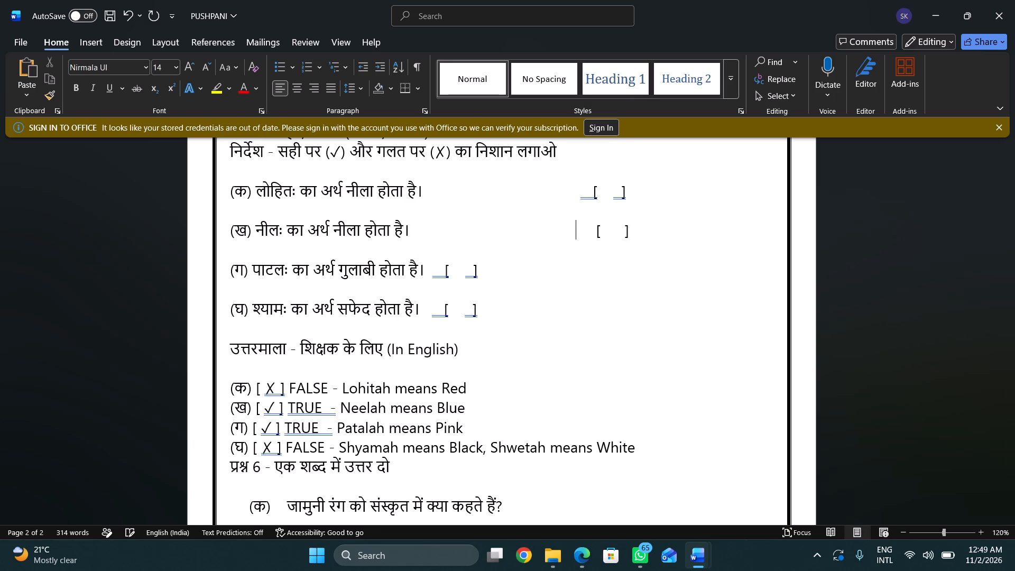
Space the answer brackets of the (ग) पाटलः statement away from the sentence, roughly in line with the brackets above.
{"action": "left_click", "coordinate": [439, 265]}
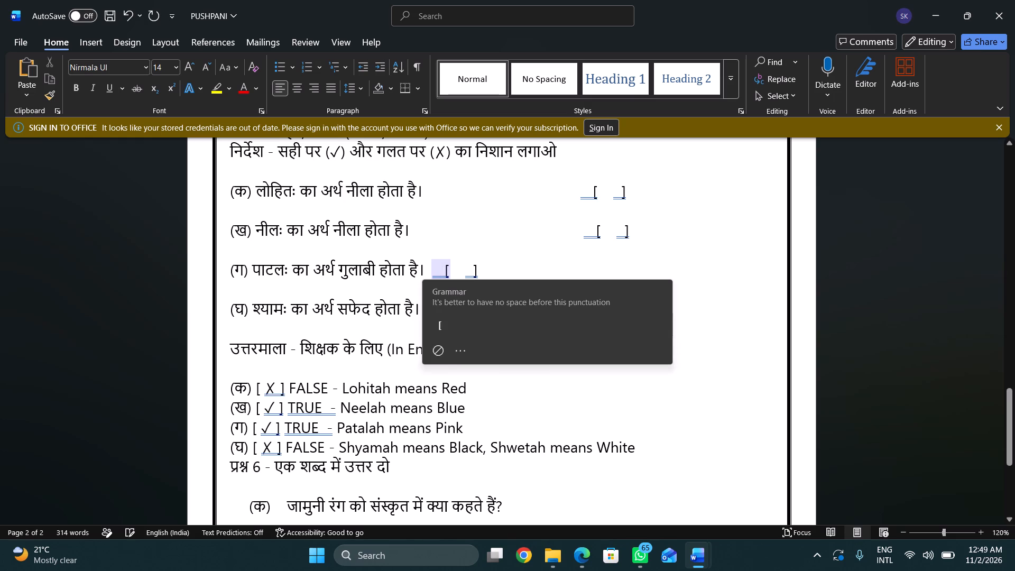
{"action": "key", "text": "space"}
{"action": "key", "text": "space"}
{"action": "key", "text": "space"}
{"action": "key", "text": "space"}
{"action": "key", "text": "space"}
{"action": "key", "text": "space"}
{"action": "key", "text": "space"}
{"action": "key", "text": "space"}
{"action": "key", "text": "space"}
{"action": "key", "text": "space"}
{"action": "key", "text": "space"}
{"action": "key", "text": "space"}
{"action": "key", "text": "space"}
{"action": "key", "text": "space"}
{"action": "key", "text": "space"}
{"action": "key", "text": "space"}
{"action": "key", "text": "space"}
{"action": "key", "text": "space"}
{"action": "key", "text": "space"}
{"action": "key", "text": "space"}
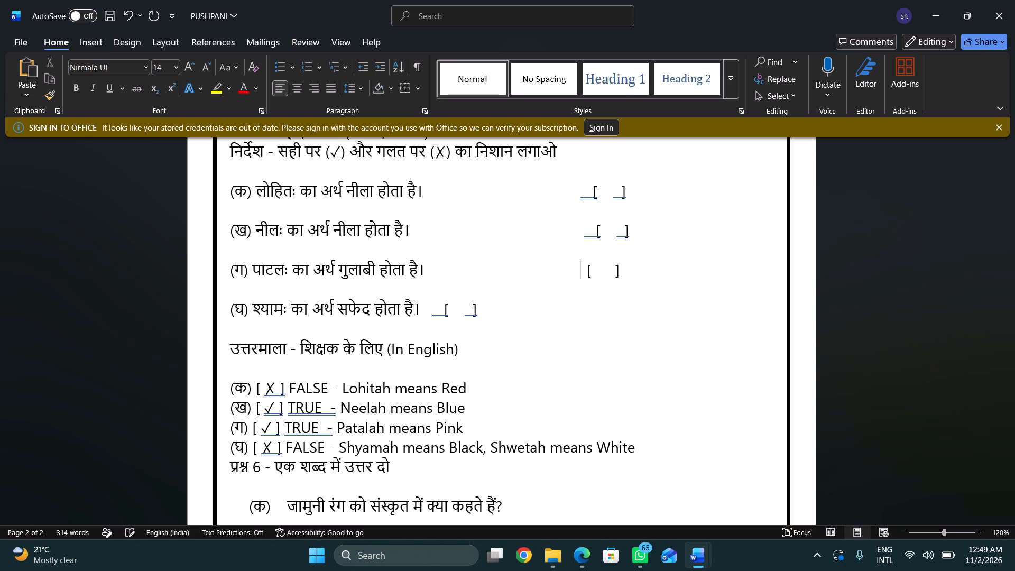
{"action": "key", "text": "BackSpace"}
{"action": "key", "text": "BackSpace"}
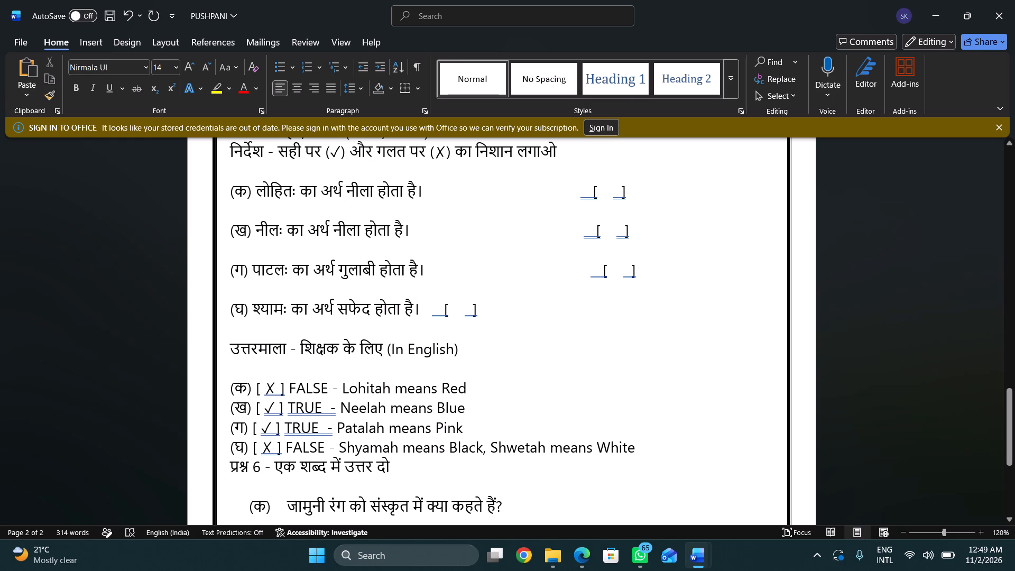
Space the answer brackets of the (घ) श्यामः statement away from the sentence, in line with the (ग) brackets.
{"action": "left_click", "coordinate": [429, 309]}
{"action": "key", "text": "space"}
{"action": "key", "text": "space"}
{"action": "key", "text": "space"}
{"action": "key", "text": "space"}
{"action": "key", "text": "space"}
{"action": "key", "text": "space"}
{"action": "key", "text": "space"}
{"action": "key", "text": "space"}
{"action": "key", "text": "space"}
{"action": "key", "text": "space"}
{"action": "key", "text": "space"}
{"action": "key", "text": "space"}
{"action": "key", "text": "space"}
{"action": "key", "text": "space"}
{"action": "key", "text": "space"}
{"action": "key", "text": "space"}
{"action": "key", "text": "space"}
{"action": "key", "text": "space"}
{"action": "key", "text": "space"}
{"action": "key", "text": "space"}
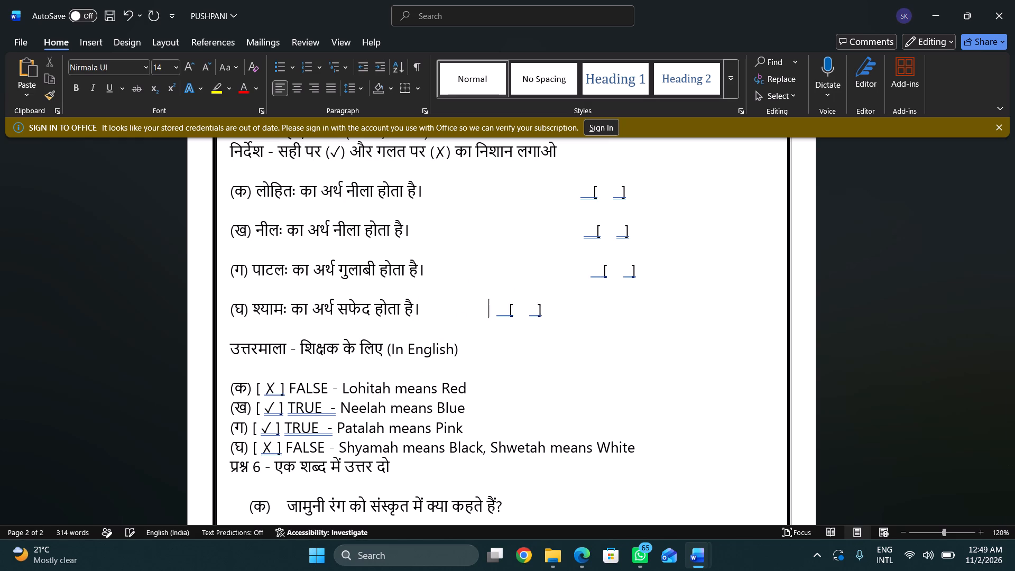
{"action": "key", "text": "BackSpace"}
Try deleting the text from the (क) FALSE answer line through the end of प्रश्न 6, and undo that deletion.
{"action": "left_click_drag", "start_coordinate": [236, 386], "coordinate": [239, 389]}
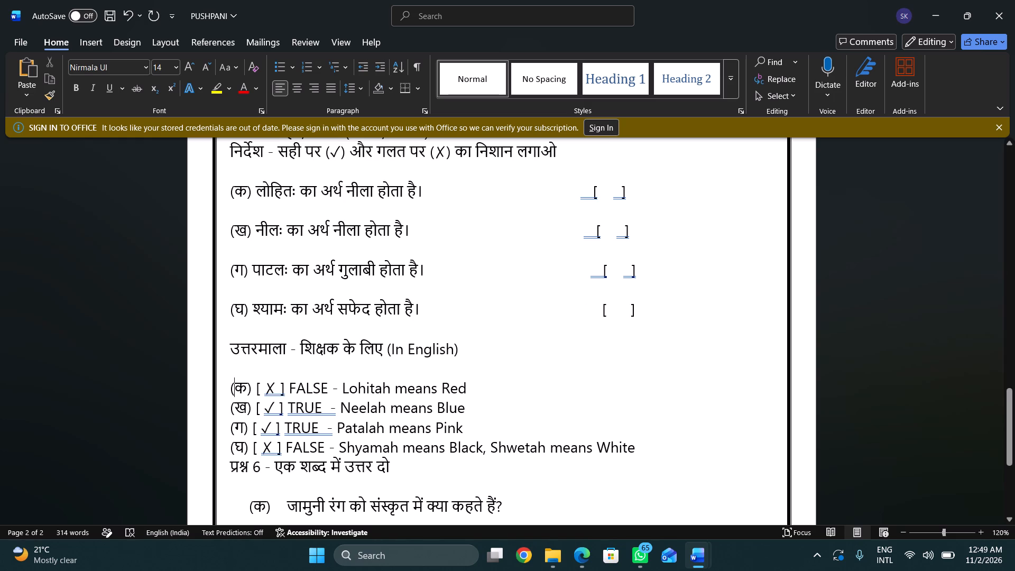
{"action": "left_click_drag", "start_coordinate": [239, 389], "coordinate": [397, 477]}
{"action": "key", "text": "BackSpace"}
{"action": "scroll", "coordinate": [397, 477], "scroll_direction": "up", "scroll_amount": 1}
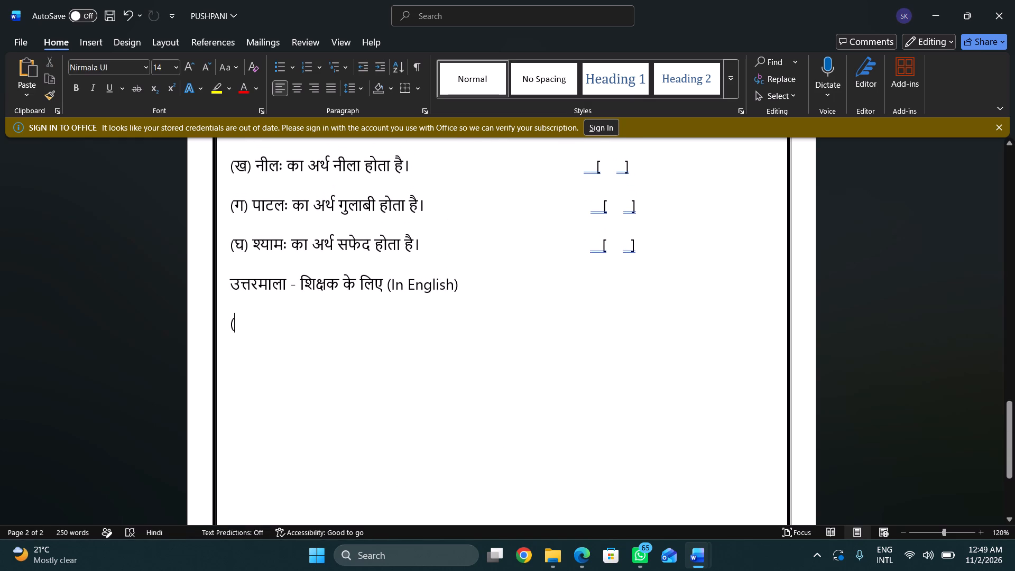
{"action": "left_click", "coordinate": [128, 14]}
Delete the उत्तरमाला - शिक्षक के लिए (In English) heading and its four TRUE/FALSE answer lines, keeping प्रश्न 6.
{"action": "scroll", "coordinate": [372, 454], "scroll_direction": "down", "scroll_amount": 1}
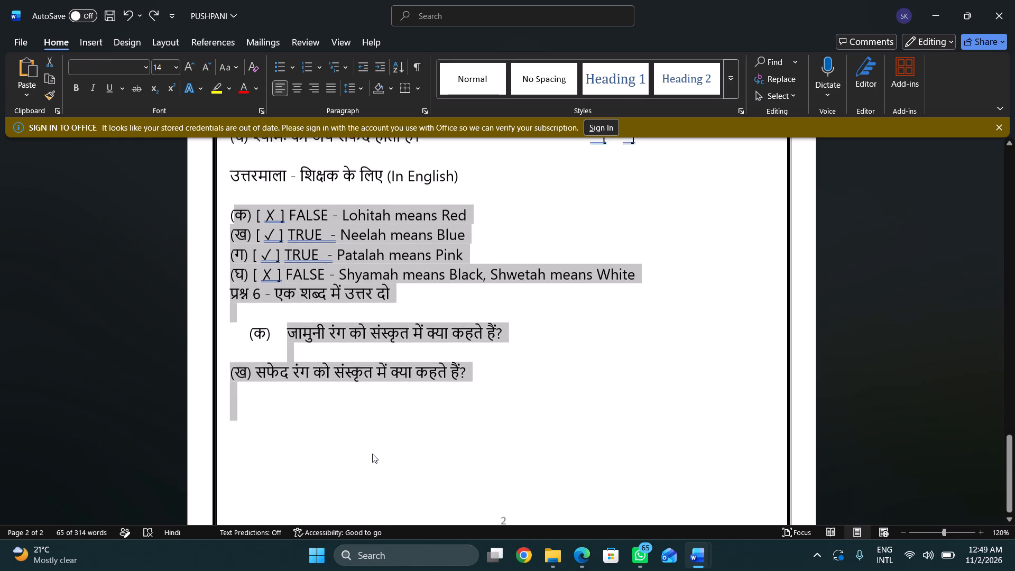
{"action": "scroll", "coordinate": [372, 454], "scroll_direction": "down", "scroll_amount": 1}
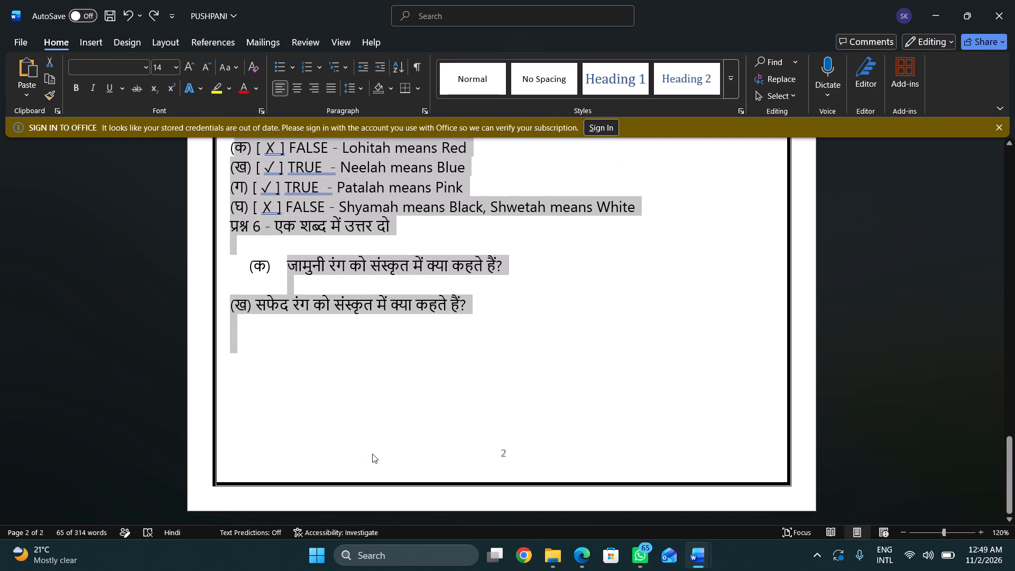
{"action": "scroll", "coordinate": [372, 454], "scroll_direction": "up", "scroll_amount": 1}
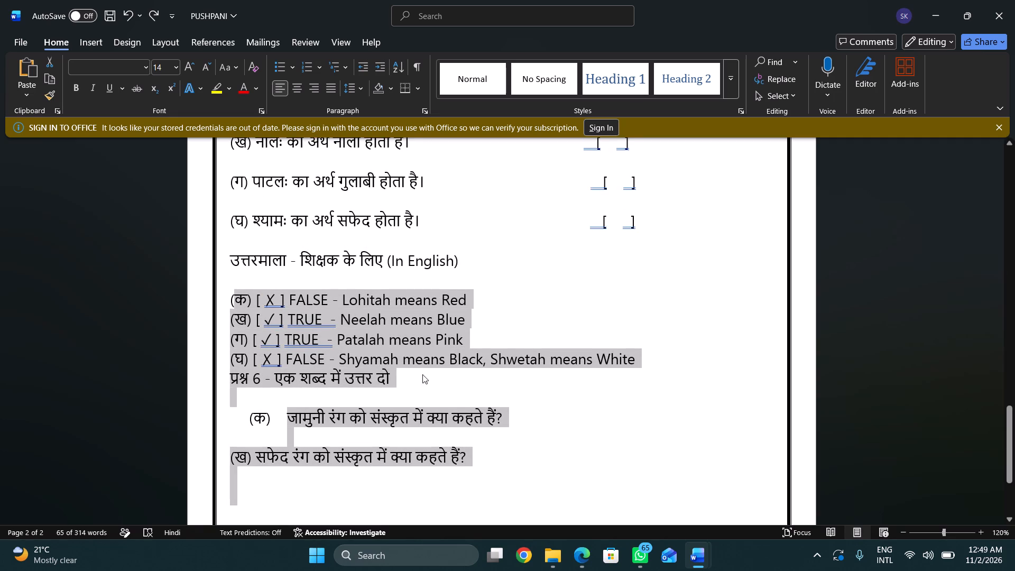
{"action": "left_click", "coordinate": [237, 262]}
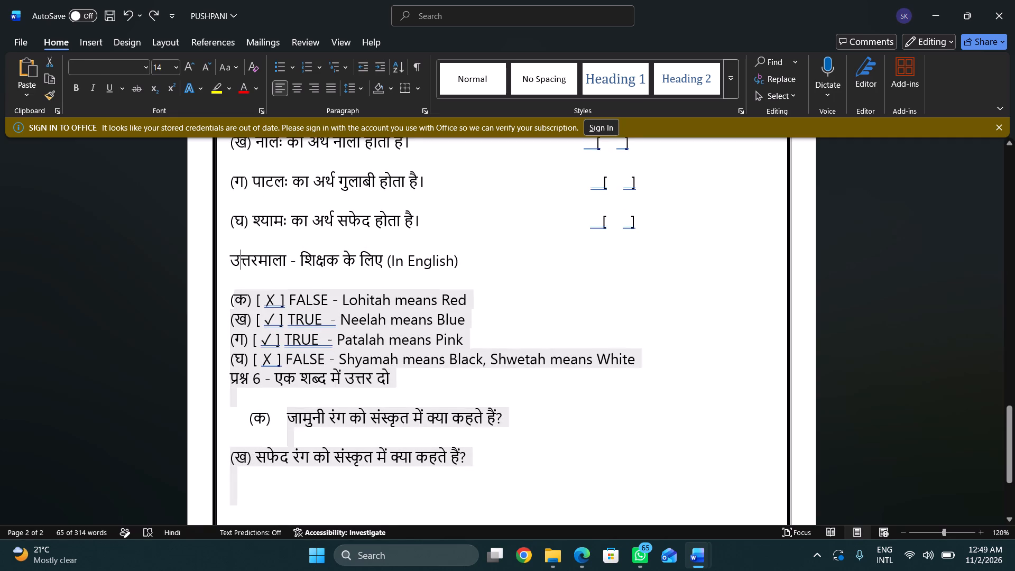
{"action": "left_click_drag", "start_coordinate": [227, 258], "coordinate": [512, 366]}
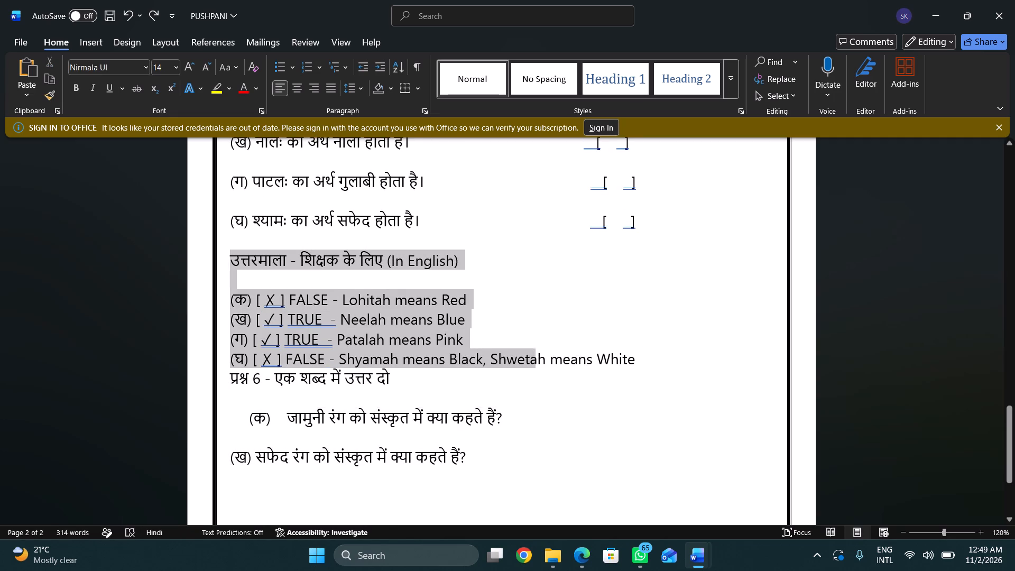
{"action": "left_click_drag", "start_coordinate": [512, 366], "coordinate": [708, 353]}
{"action": "key", "text": "BackSpace"}
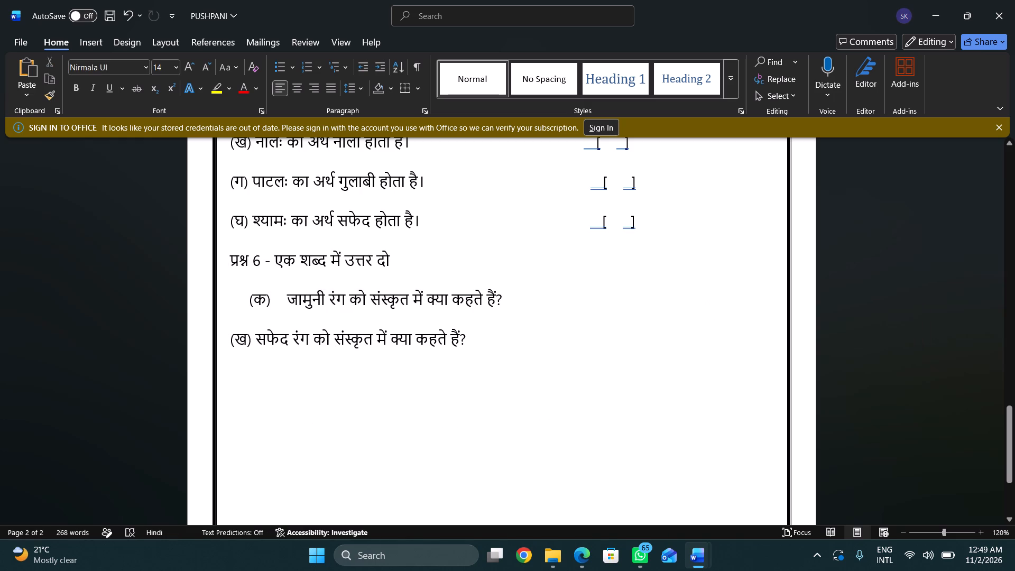
Separate the निर्देश line of प्रश्न 5 from its सही / गलत heading as its own paragraph.
{"action": "scroll", "coordinate": [645, 363], "scroll_direction": "up", "scroll_amount": 1}
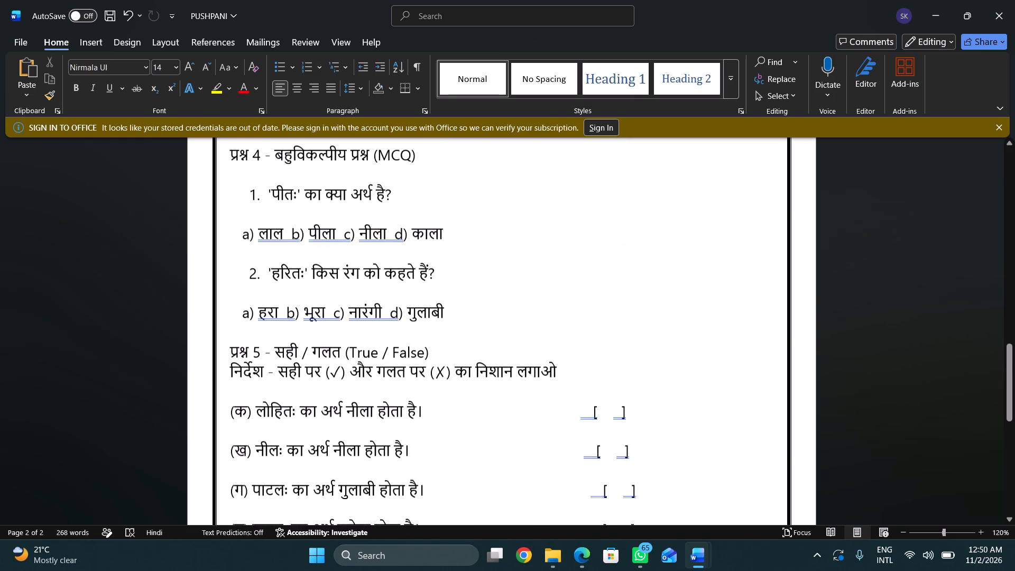
{"action": "left_click", "coordinate": [443, 234]}
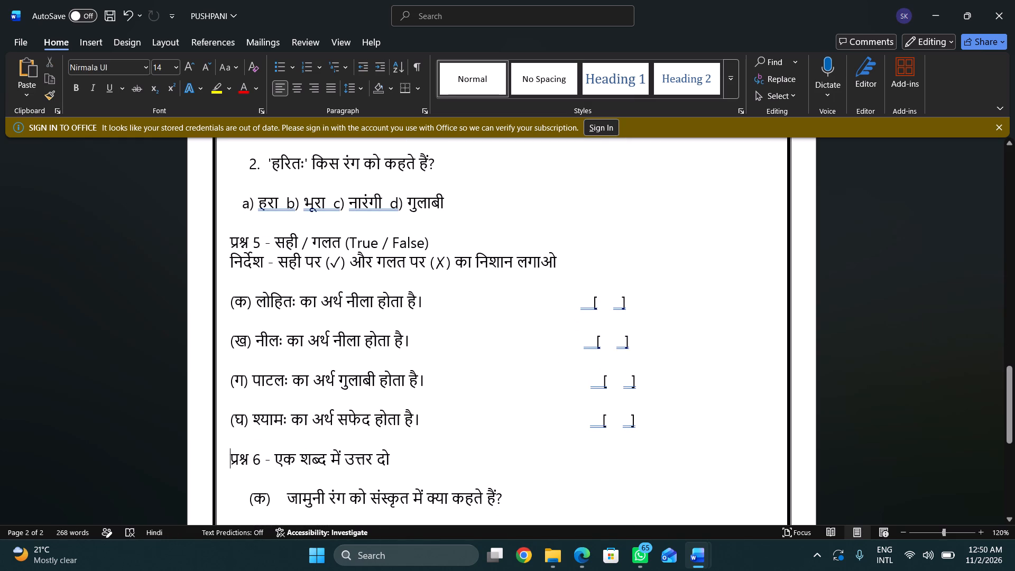
{"action": "key", "text": "Return"}
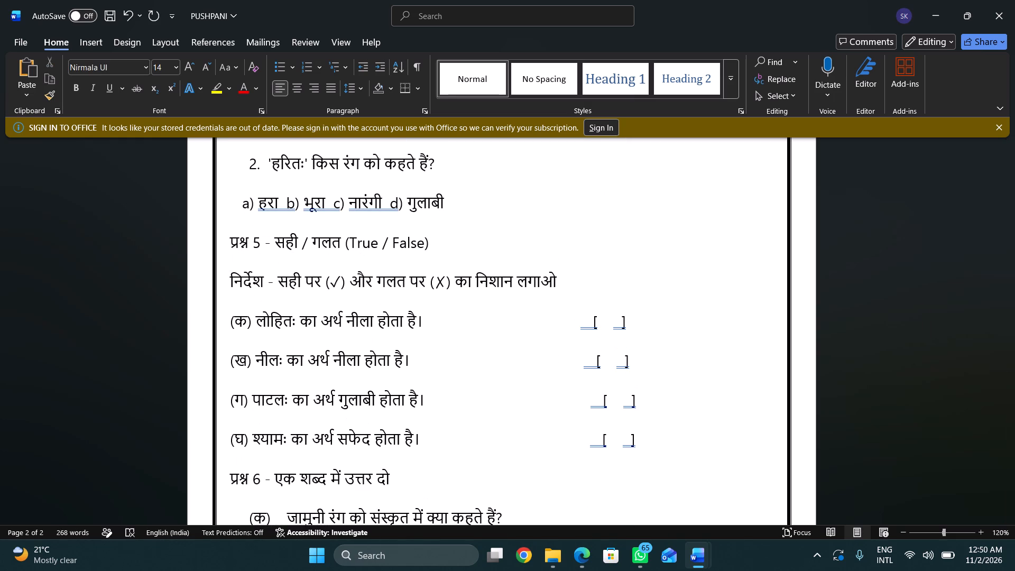
Copy the dotted blank from प्रश्न 2 (क) and paste it on a new unnumbered line below question (क) of प्रश्न 6.
{"action": "scroll", "coordinate": [443, 234], "scroll_direction": "down", "scroll_amount": 1}
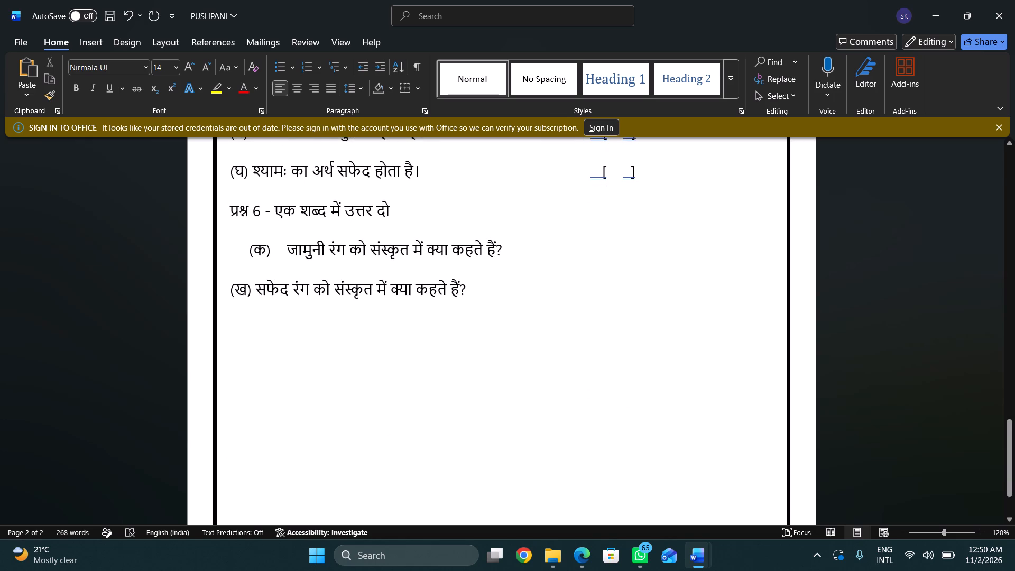
{"action": "scroll", "coordinate": [311, 238], "scroll_direction": "up", "scroll_amount": 3}
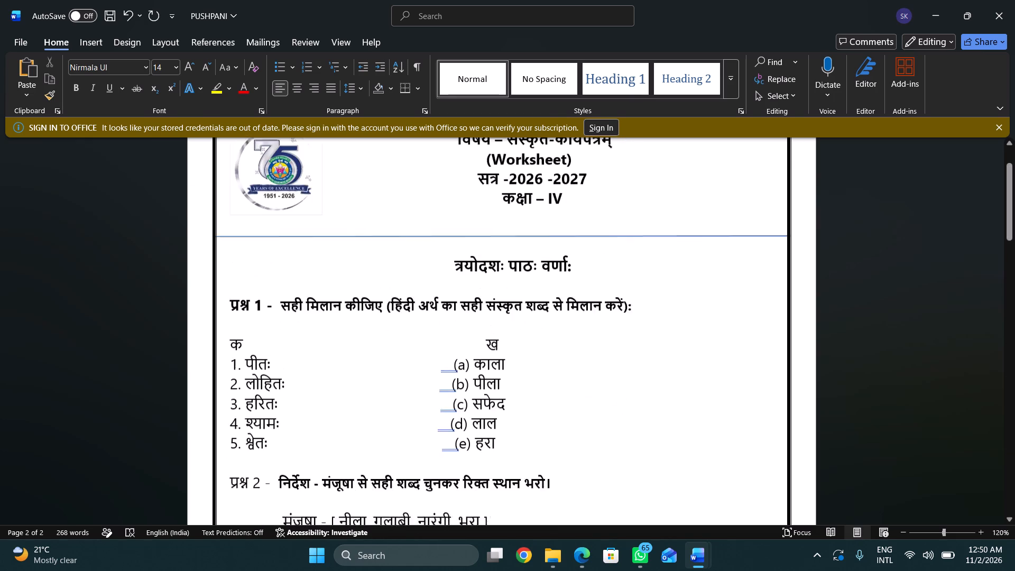
{"action": "scroll", "coordinate": [311, 238], "scroll_direction": "up", "scroll_amount": 1}
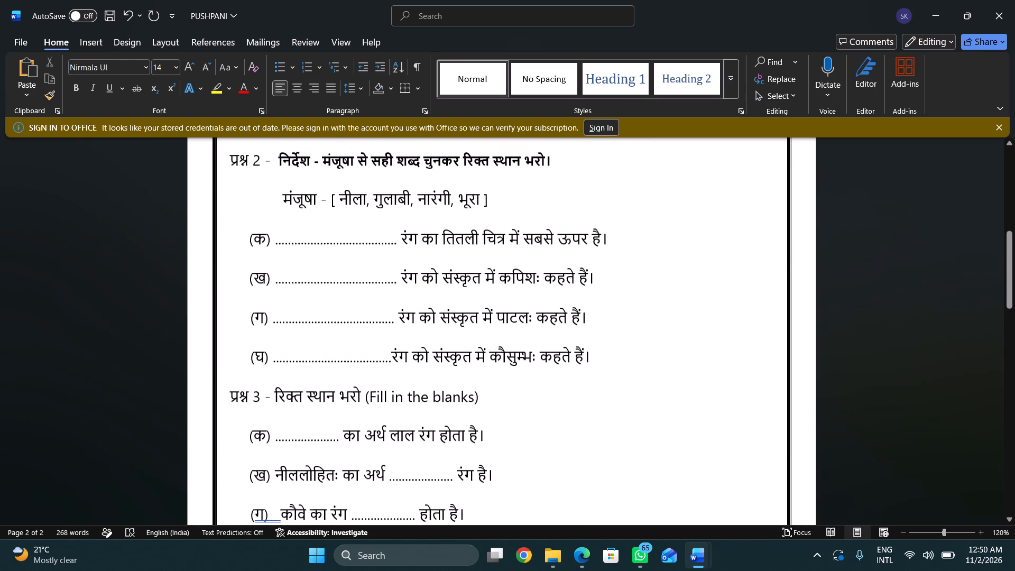
{"action": "scroll", "coordinate": [311, 238], "scroll_direction": "up", "scroll_amount": 1}
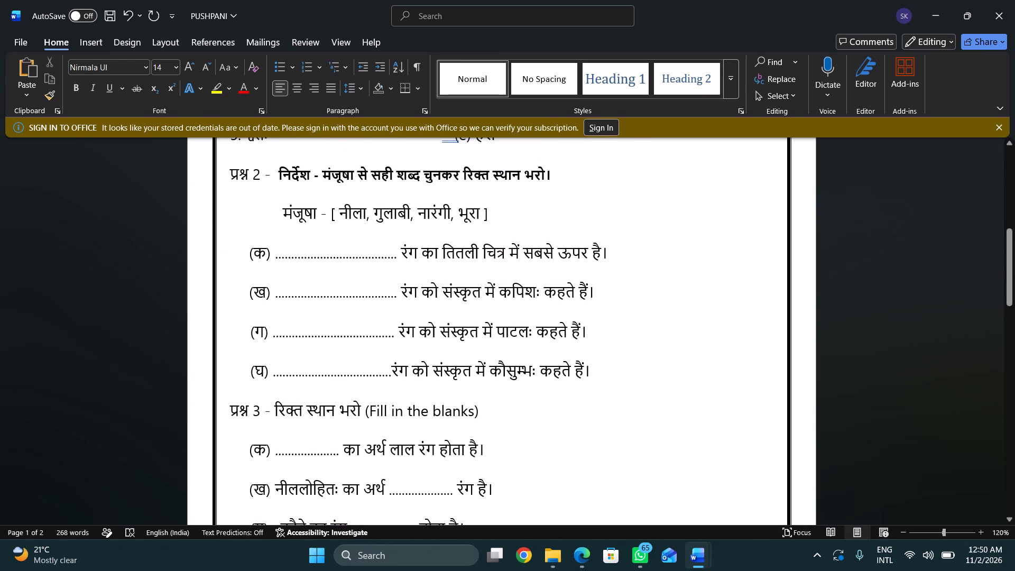
{"action": "left_click", "coordinate": [397, 256]}
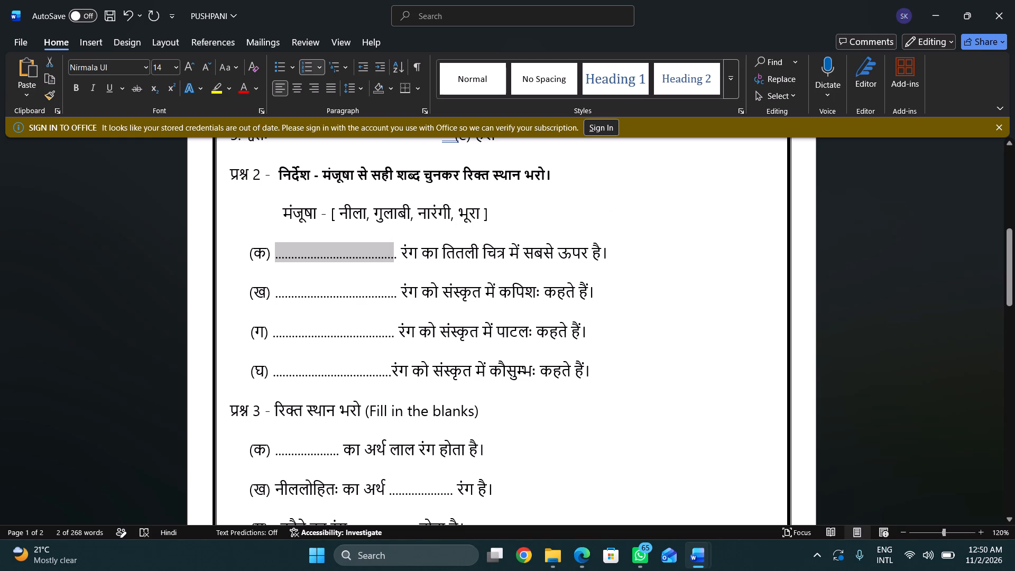
{"action": "key", "text": "ctrl+c"}
{"action": "scroll", "coordinate": [399, 260], "scroll_direction": "down", "scroll_amount": 2}
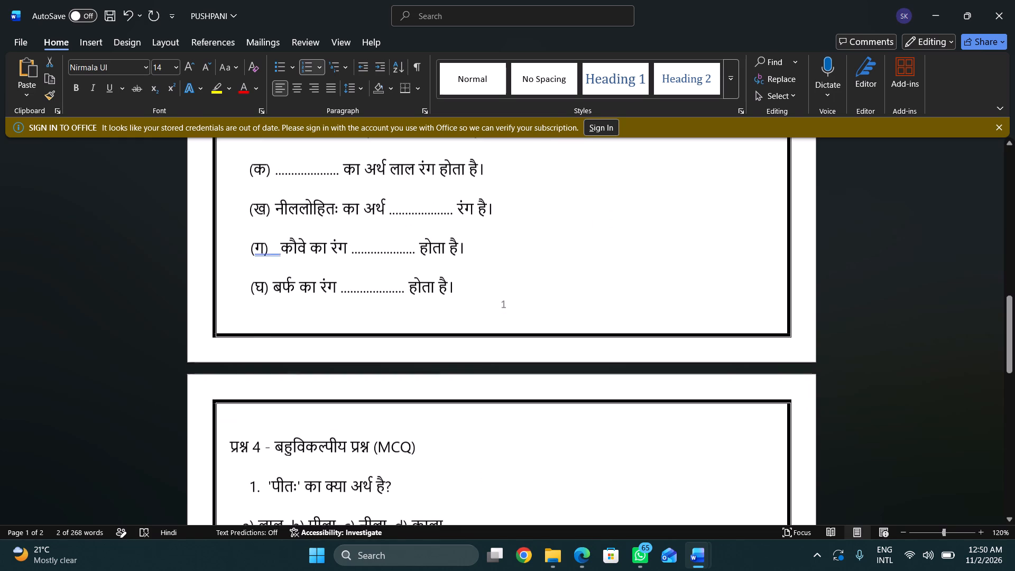
{"action": "scroll", "coordinate": [399, 260], "scroll_direction": "down", "scroll_amount": 2}
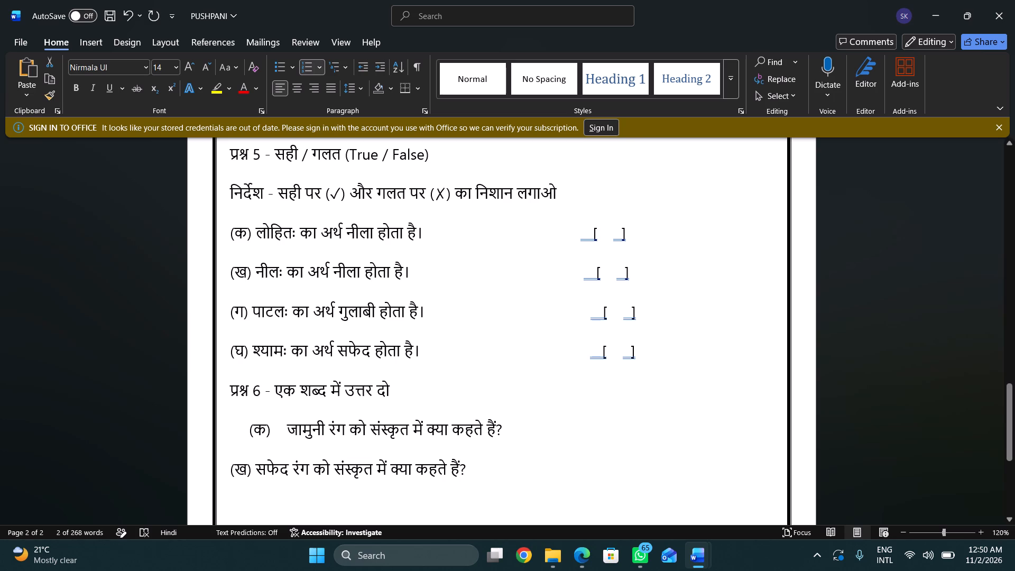
{"action": "scroll", "coordinate": [430, 404], "scroll_direction": "down", "scroll_amount": 2}
{"action": "scroll", "coordinate": [430, 404], "scroll_direction": "up", "scroll_amount": 1}
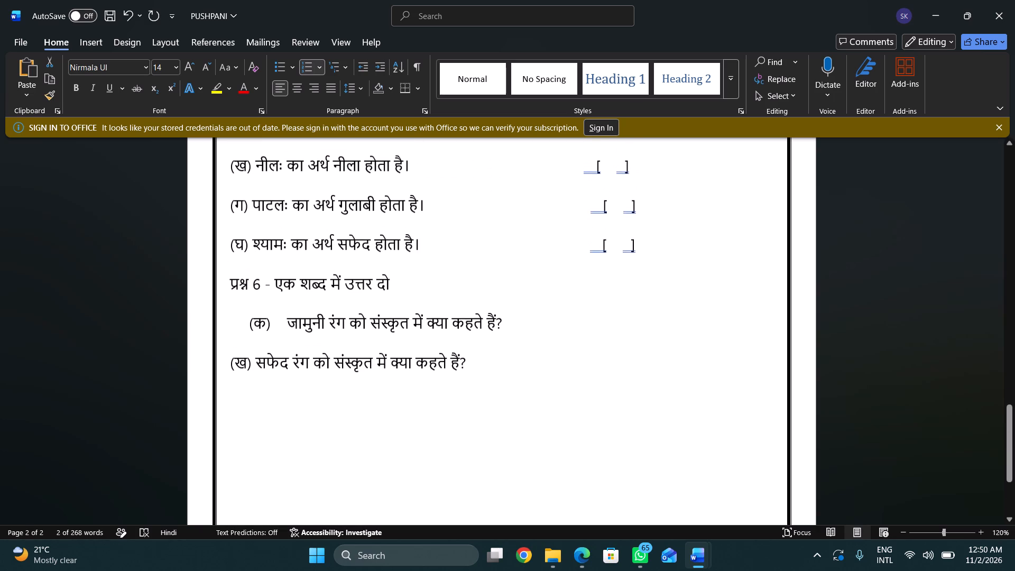
{"action": "left_click", "coordinate": [509, 324]}
{"action": "key", "text": "Return"}
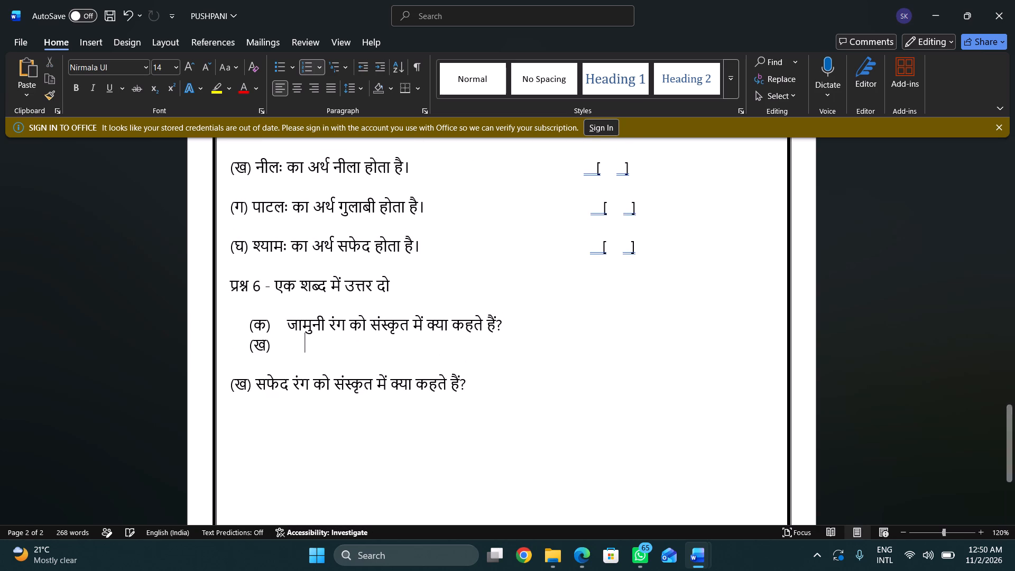
{"action": "key", "text": "Return"}
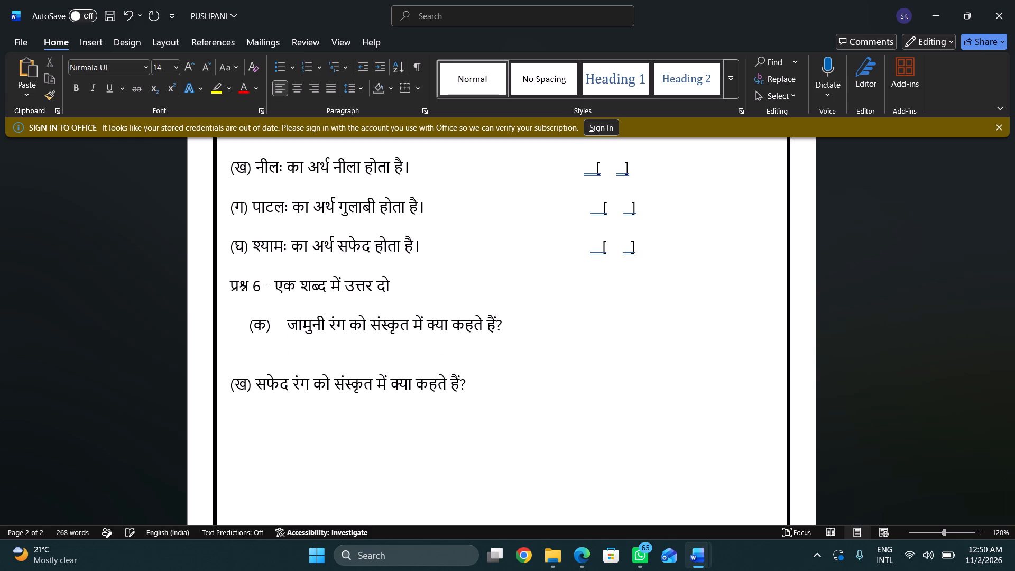
{"action": "key", "text": "ctrl+v"}
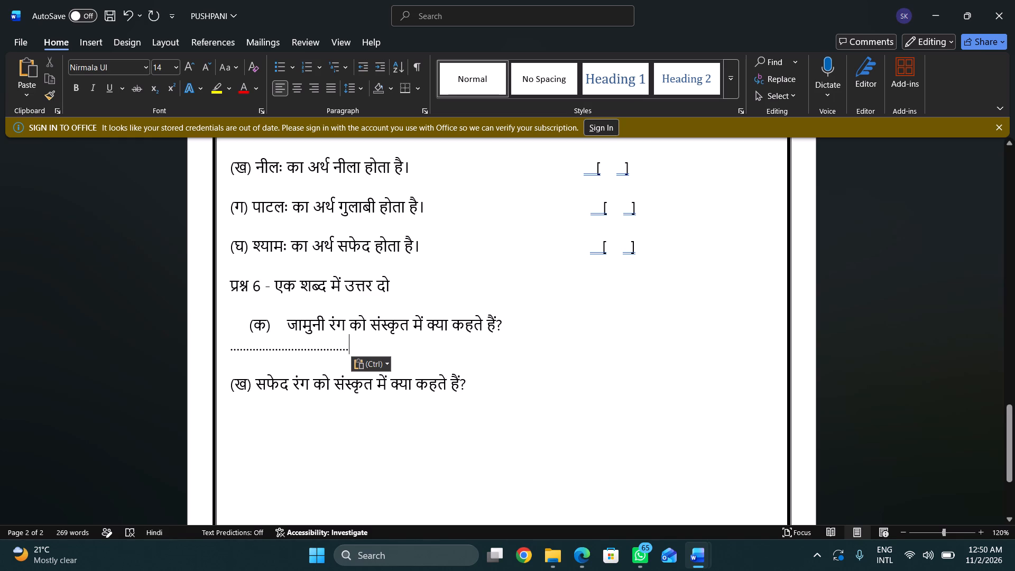
Add a blank line above the dotted answer line of प्रश्न 6 (क) and indent it with spaces to start beneath the question text.
{"action": "left_click", "coordinate": [505, 317]}
{"action": "key", "text": "Return"}
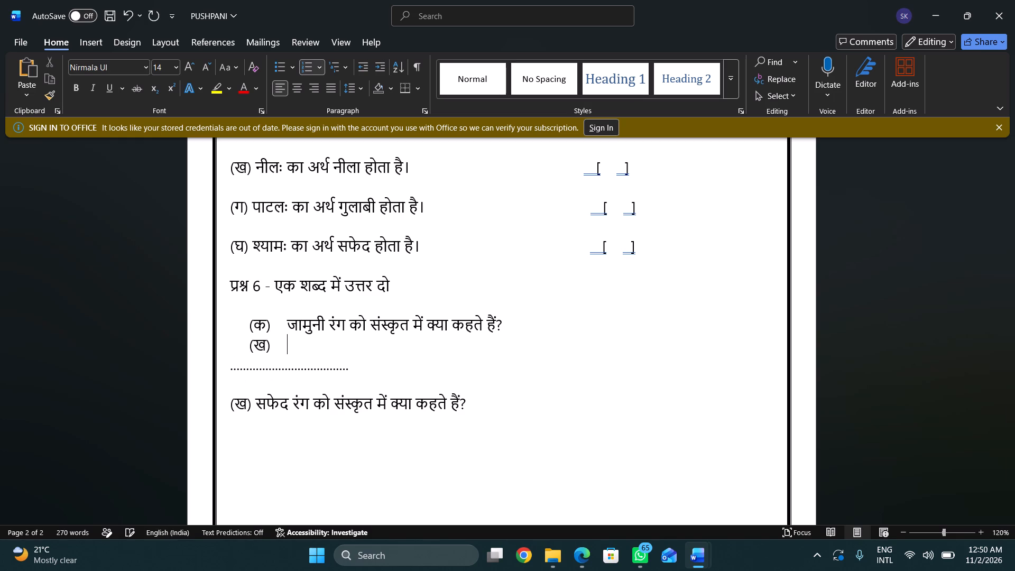
{"action": "key", "text": "BackSpace"}
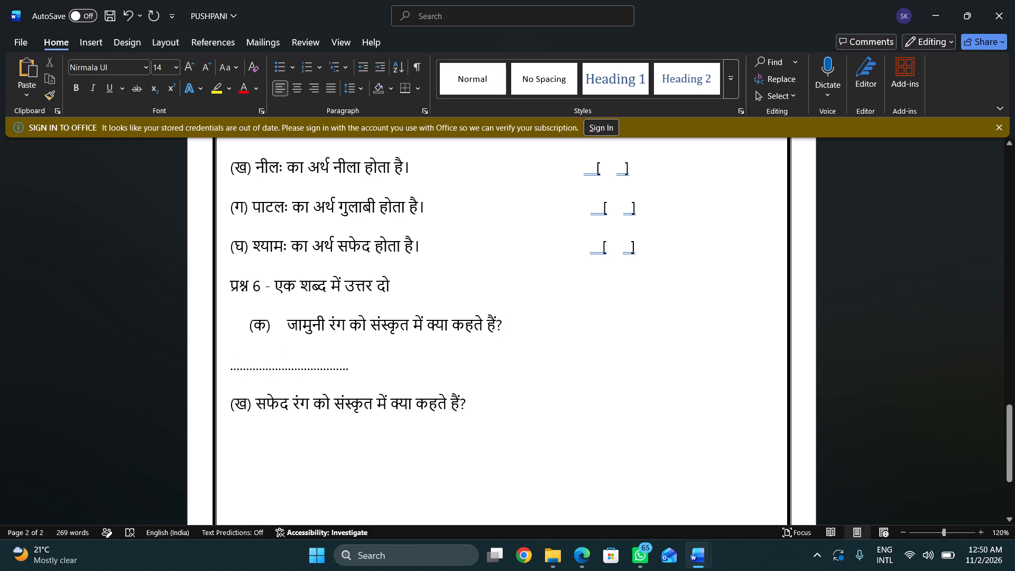
{"action": "left_click", "coordinate": [224, 371]}
{"action": "key", "text": "space"}
{"action": "key", "text": "space"}
{"action": "key", "text": "space"}
{"action": "key", "text": "space"}
{"action": "key", "text": "space"}
{"action": "key", "text": "space"}
{"action": "key", "text": "space"}
{"action": "key", "text": "space"}
{"action": "key", "text": "space"}
{"action": "key", "text": "space"}
{"action": "key", "text": "space"}
{"action": "key", "text": "space"}
{"action": "key", "text": "space"}
{"action": "key", "text": "space"}
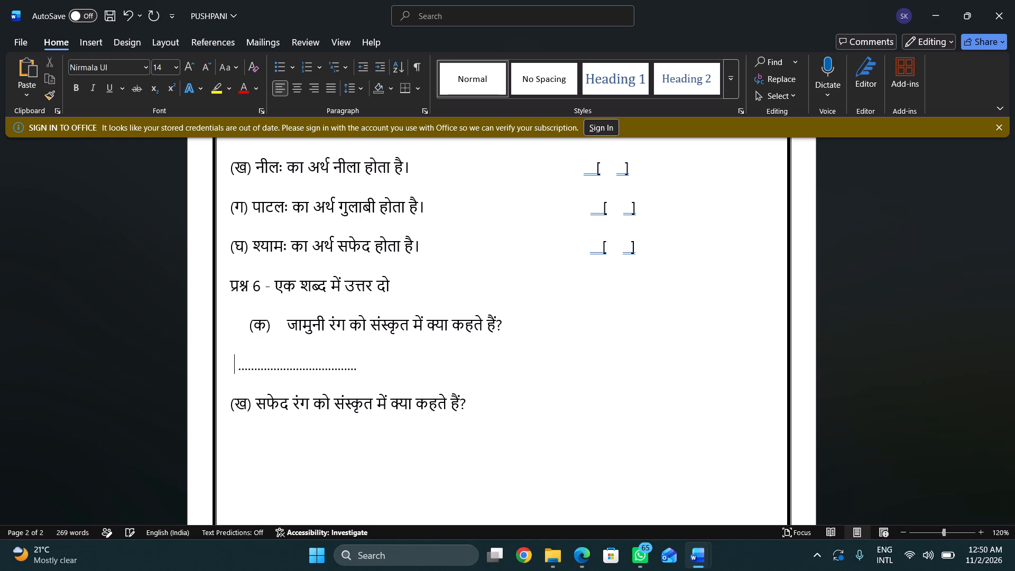
{"action": "key", "text": "space"}
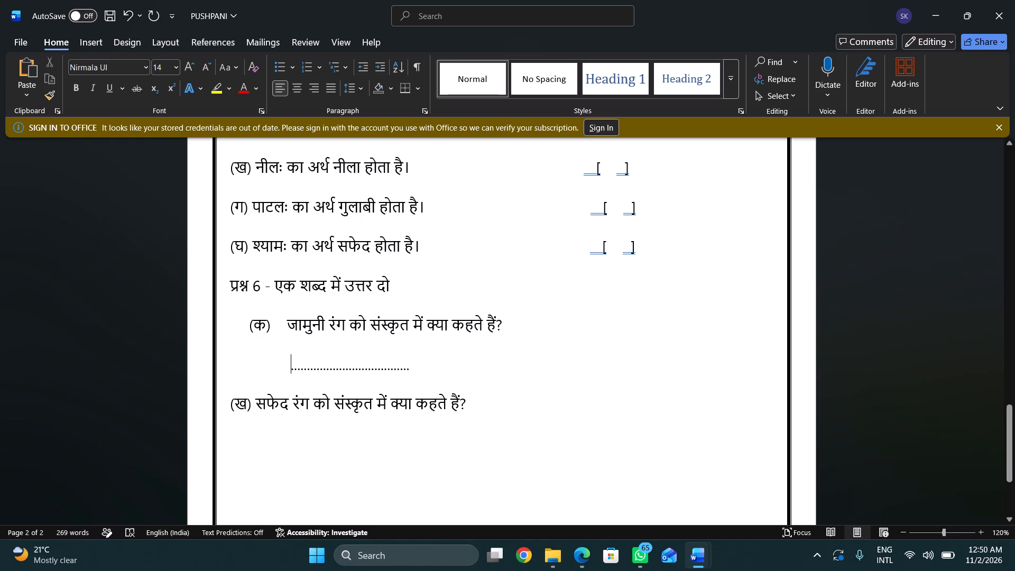
Make question (ख) of प्रश्न 6 an automatically numbered item and paste the dotted answer line below it, leaving a gap.
{"action": "left_click", "coordinate": [467, 403]}
{"action": "key", "text": "Return"}
{"action": "key", "text": "Return"}
{"action": "key", "text": "Return"}
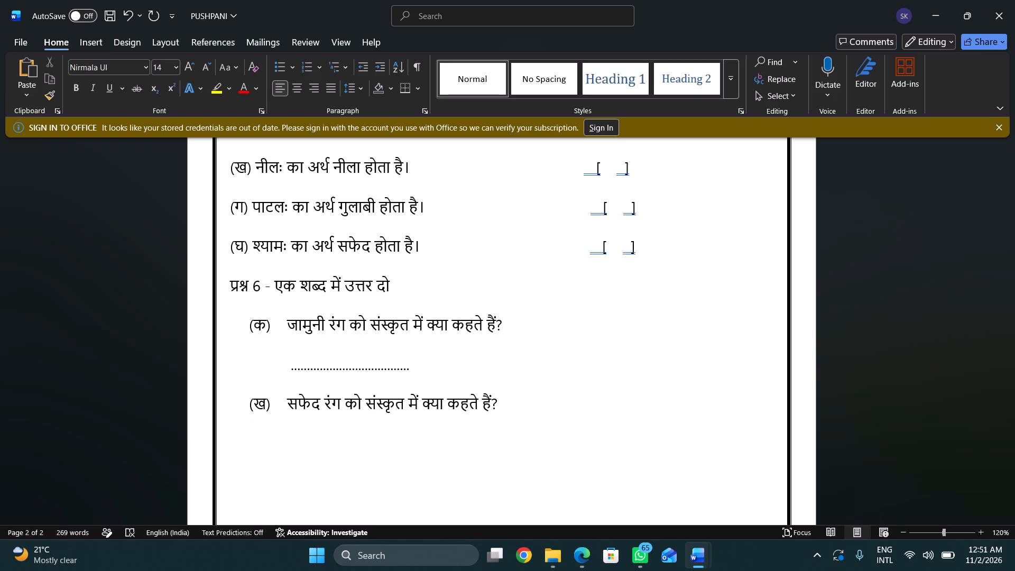
{"action": "key", "text": "ctrl+v"}
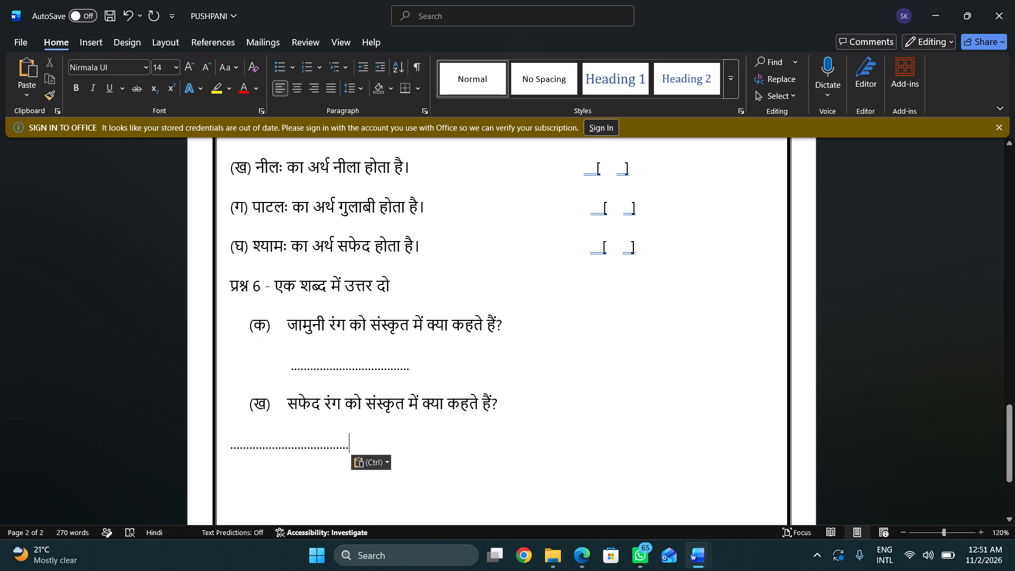
Indent the dotted answer line of प्रश्न 6 (ख) with spaces, roughly in line with the (क) answer line.
{"action": "left_click", "coordinate": [224, 440]}
{"action": "key", "text": "space"}
{"action": "key", "text": "space"}
{"action": "key", "text": "space"}
{"action": "key", "text": "space"}
{"action": "key", "text": "space"}
{"action": "key", "text": "space"}
{"action": "key", "text": "space"}
{"action": "key", "text": "space"}
{"action": "key", "text": "space"}
{"action": "key", "text": "space"}
{"action": "key", "text": "space"}
{"action": "key", "text": "space"}
{"action": "key", "text": "space"}
{"action": "key", "text": "space"}
{"action": "key", "text": "space"}
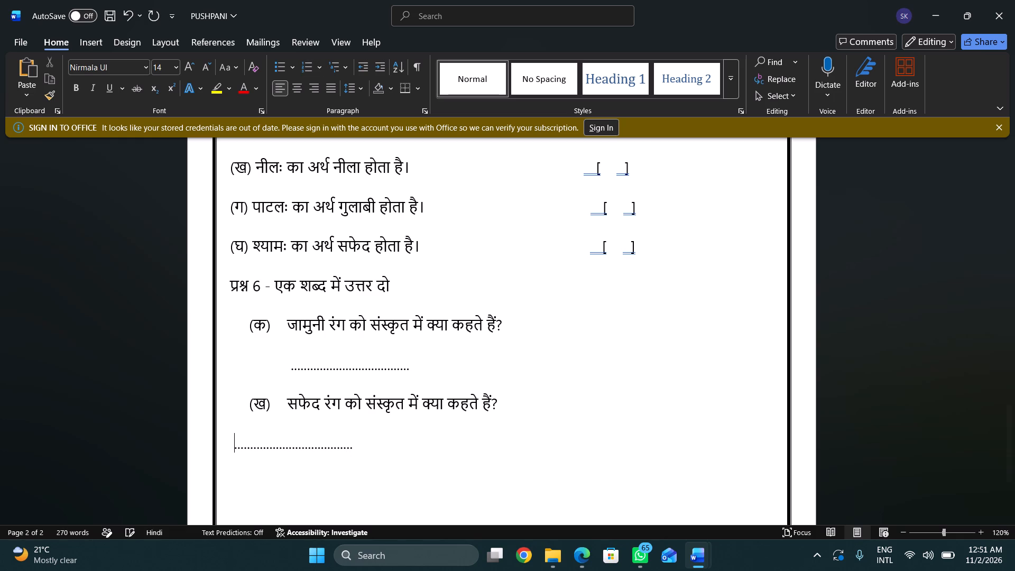
{"action": "key", "text": "space"}
{"action": "key", "text": "space"}
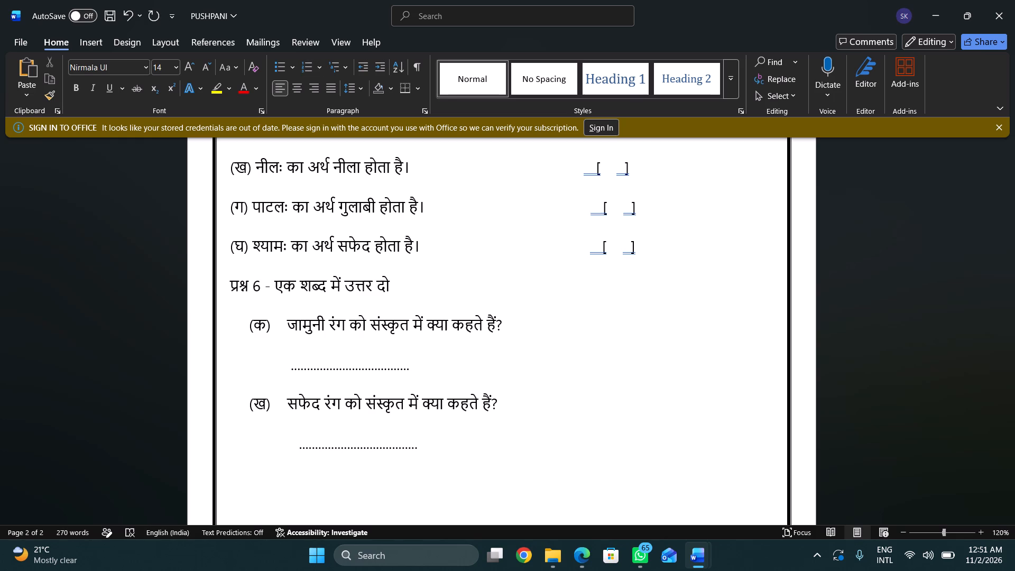
Review the whole वर्णाः worksheet from प्रश्न 6 up to the school heading, and examine both pages in the print preview.
{"action": "scroll", "coordinate": [224, 440], "scroll_direction": "up", "scroll_amount": 1}
{"action": "scroll", "coordinate": [224, 440], "scroll_direction": "down", "scroll_amount": 1}
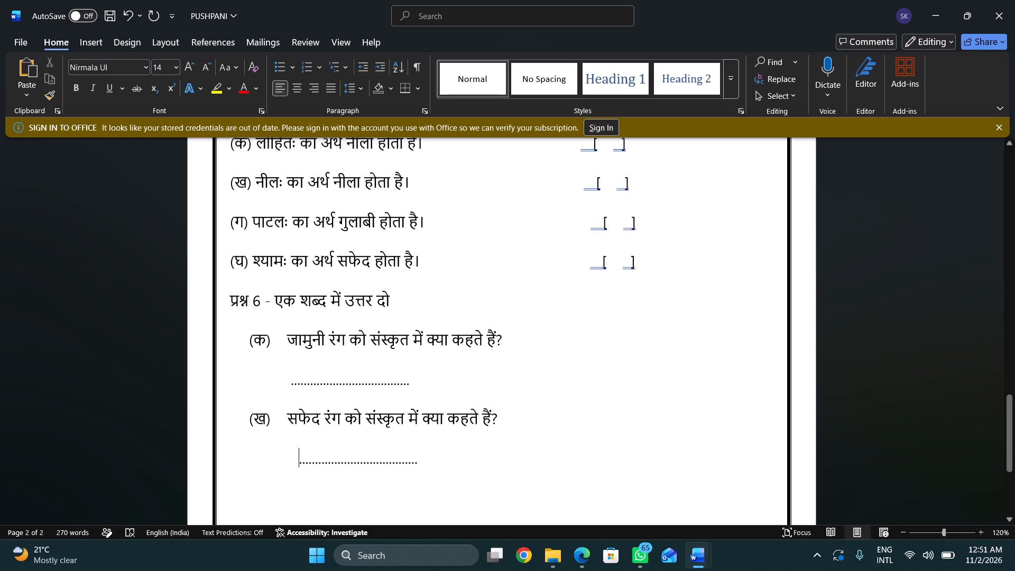
{"action": "scroll", "coordinate": [224, 440], "scroll_direction": "down", "scroll_amount": 1}
{"action": "scroll", "coordinate": [224, 440], "scroll_direction": "up", "scroll_amount": 2}
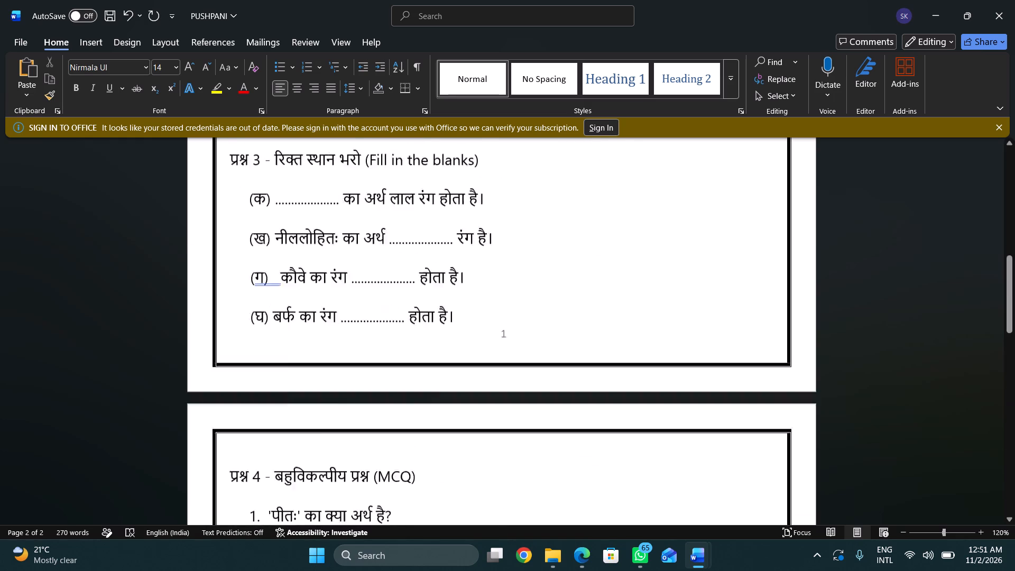
{"action": "scroll", "coordinate": [224, 440], "scroll_direction": "up", "scroll_amount": 6}
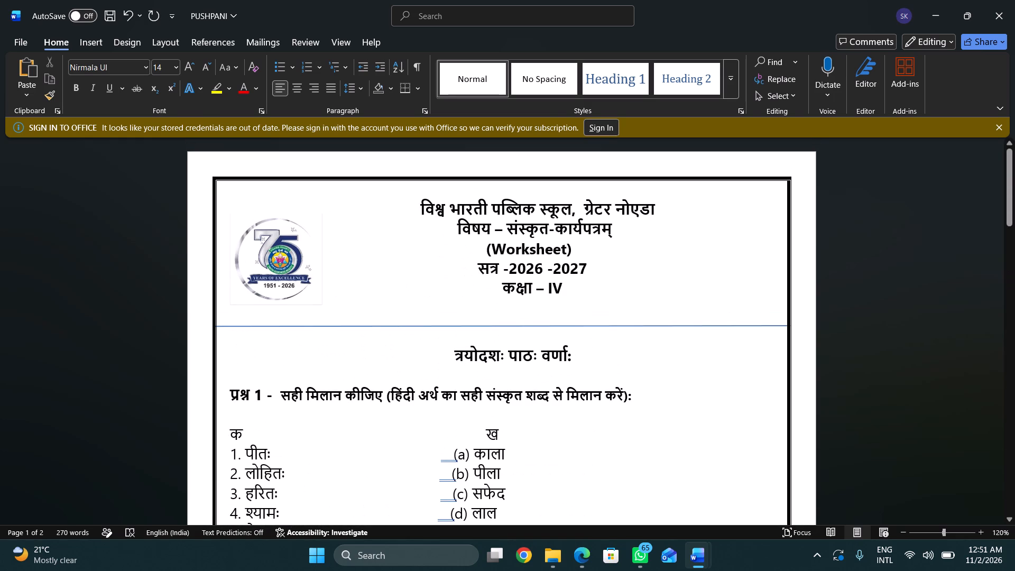
{"action": "key", "text": "ctrl+p"}
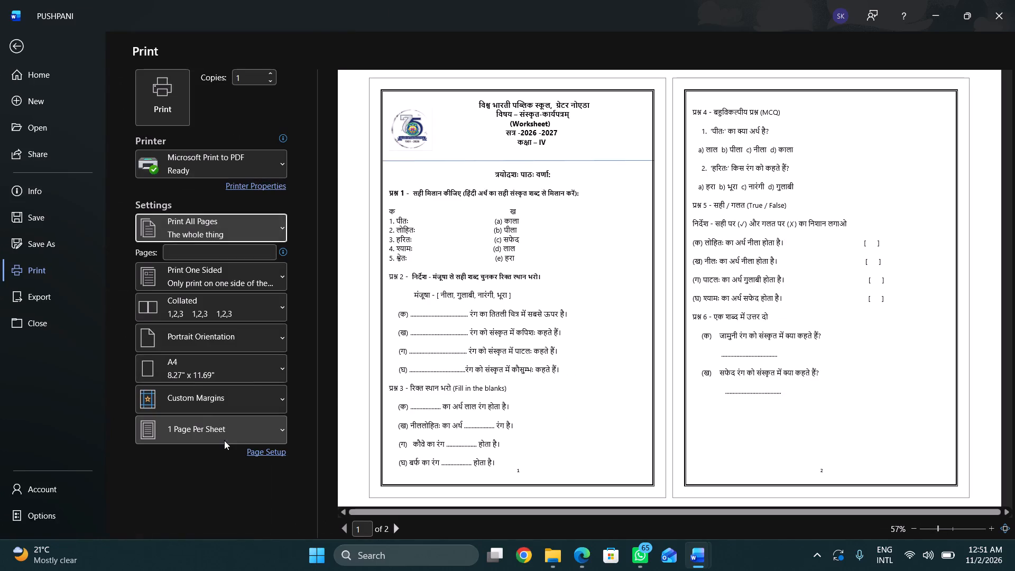
Start saving the worksheet as a new file and open its file name for editing.
{"action": "left_click", "coordinate": [50, 241]}
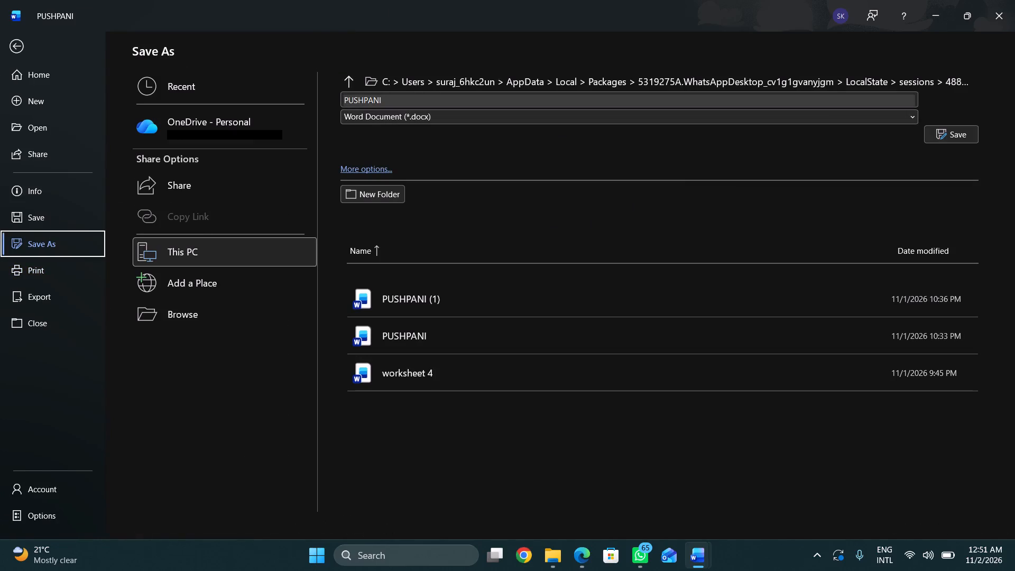
{"action": "left_click", "coordinate": [857, 95]}
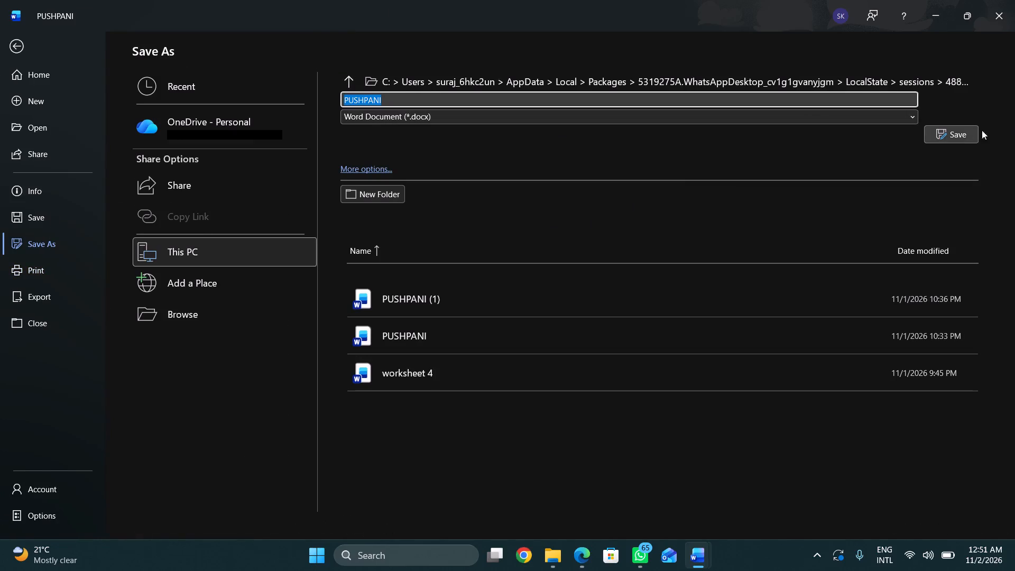
Save the worksheet as a PDF named WARNAA in the current folder.
{"action": "left_click", "coordinate": [915, 115]}
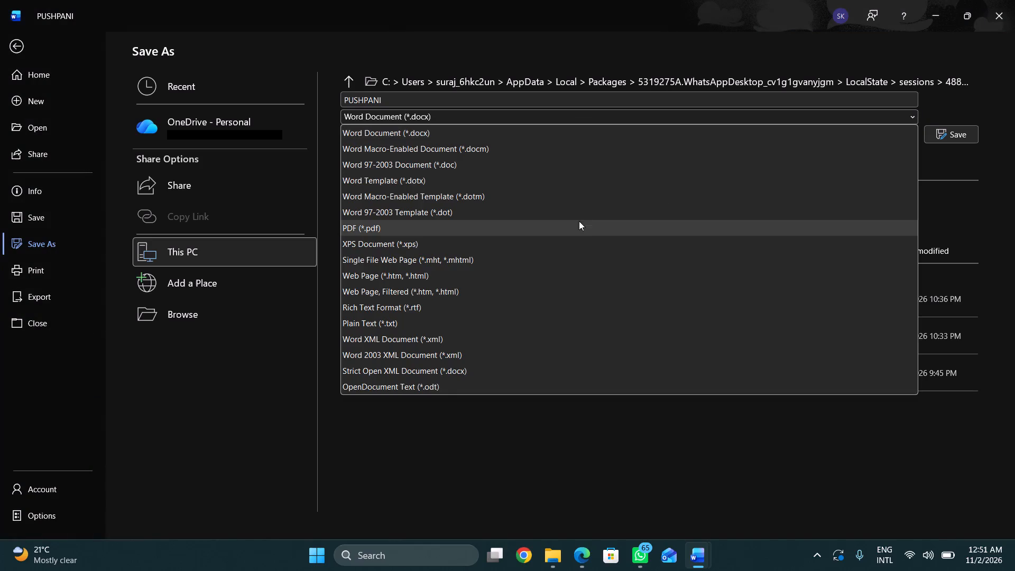
{"action": "left_click", "coordinate": [567, 222]}
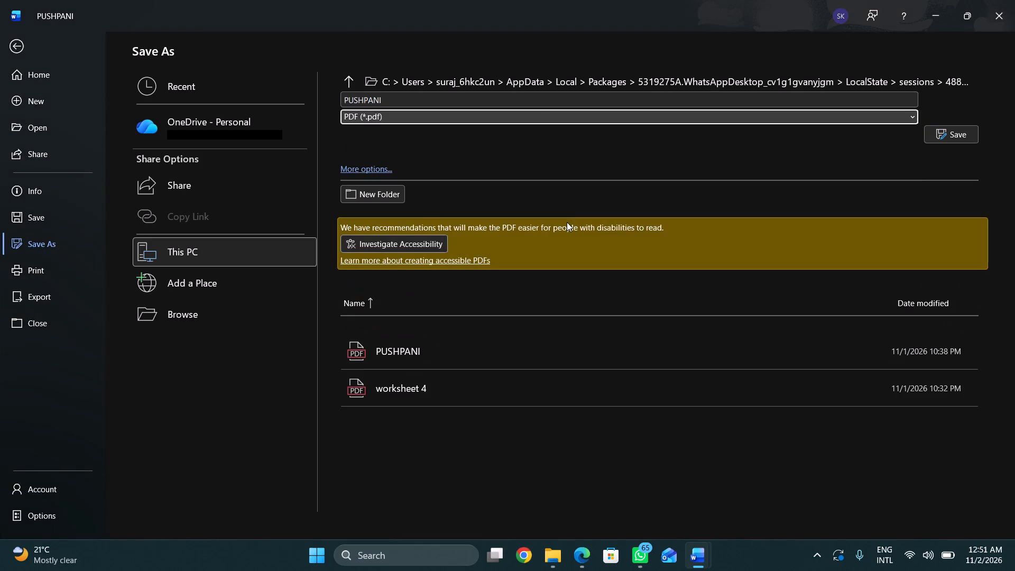
{"action": "left_click", "coordinate": [466, 98]}
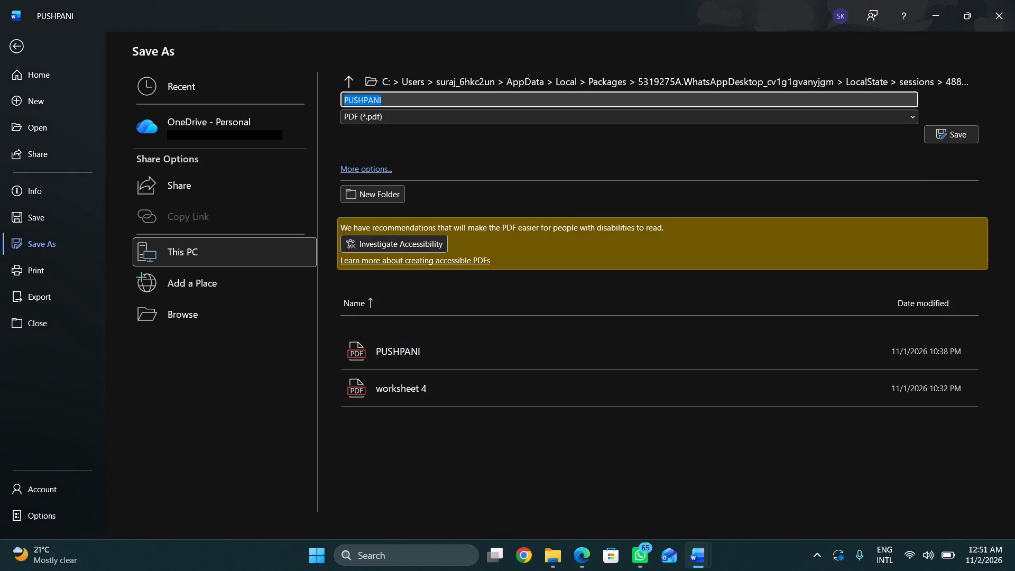
{"action": "key", "text": "BackSpace"}
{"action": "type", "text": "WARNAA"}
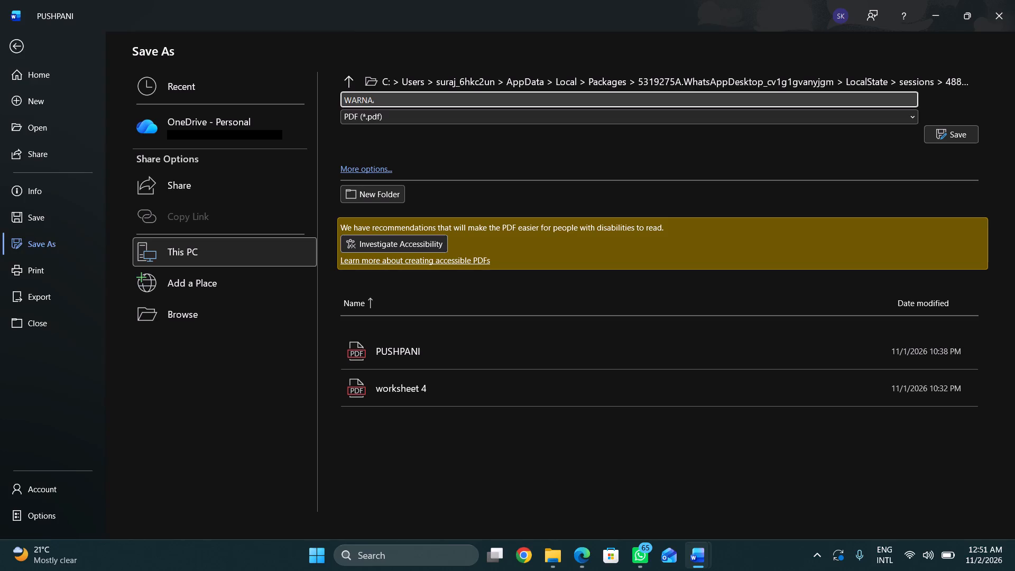
{"action": "left_click", "coordinate": [955, 134]}
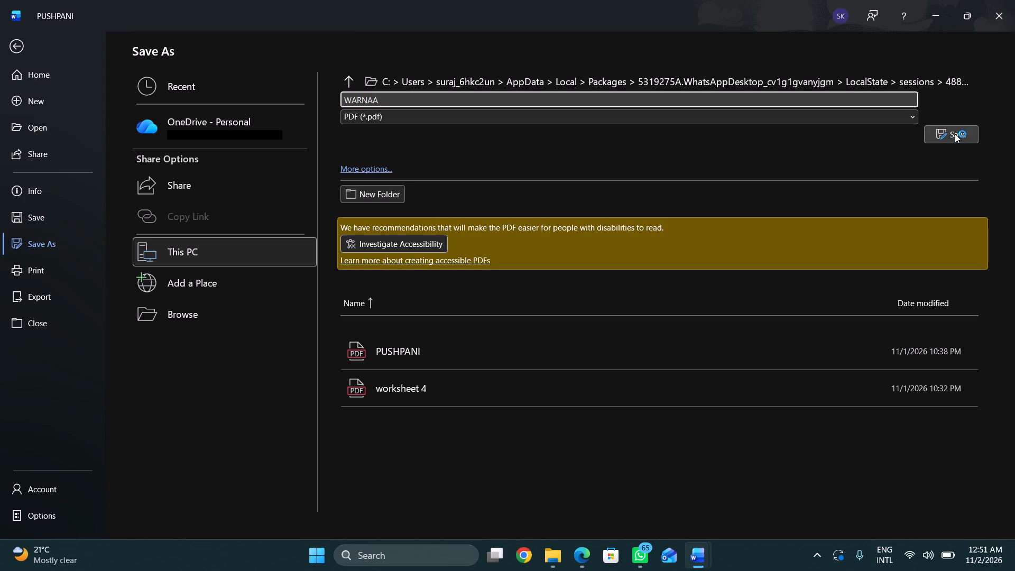
{"action": "left_click", "coordinate": [955, 134]}
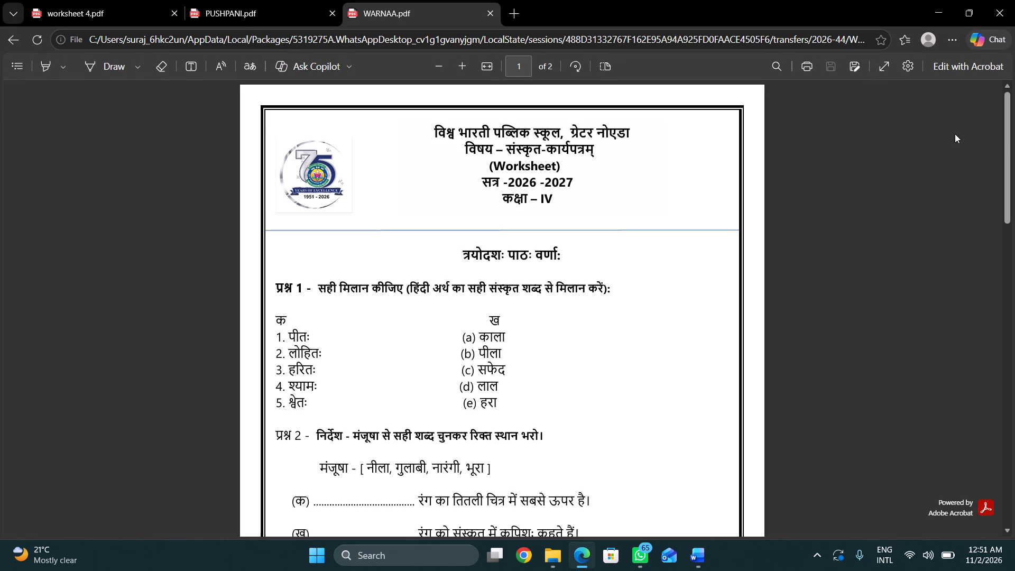
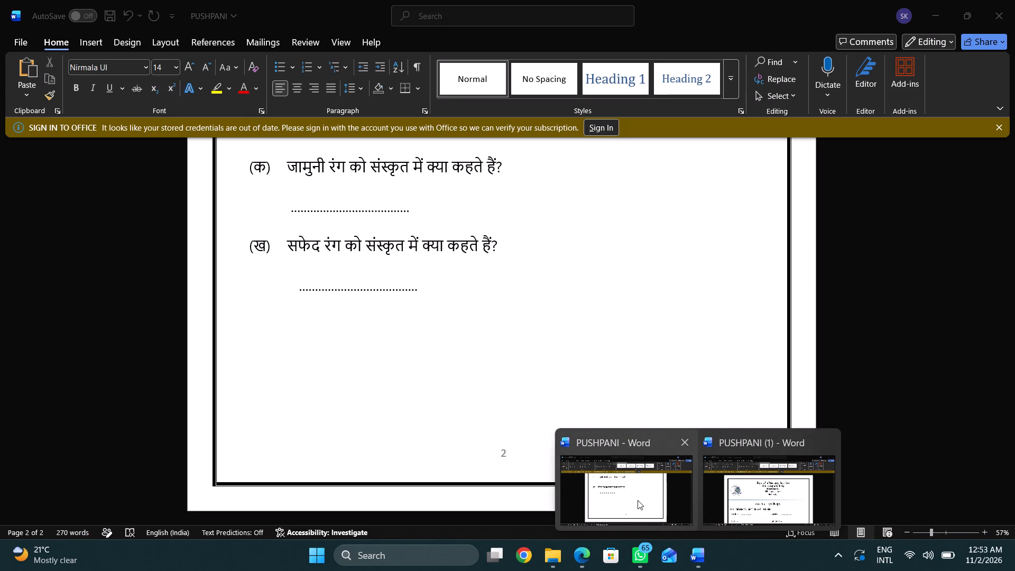
Switch back to the PUSHPANI document and look over the worksheet from प्रश्न 6 up to the school heading.
{"action": "left_click", "coordinate": [638, 500]}
{"action": "scroll", "coordinate": [513, 275], "scroll_direction": "up", "scroll_amount": 4}
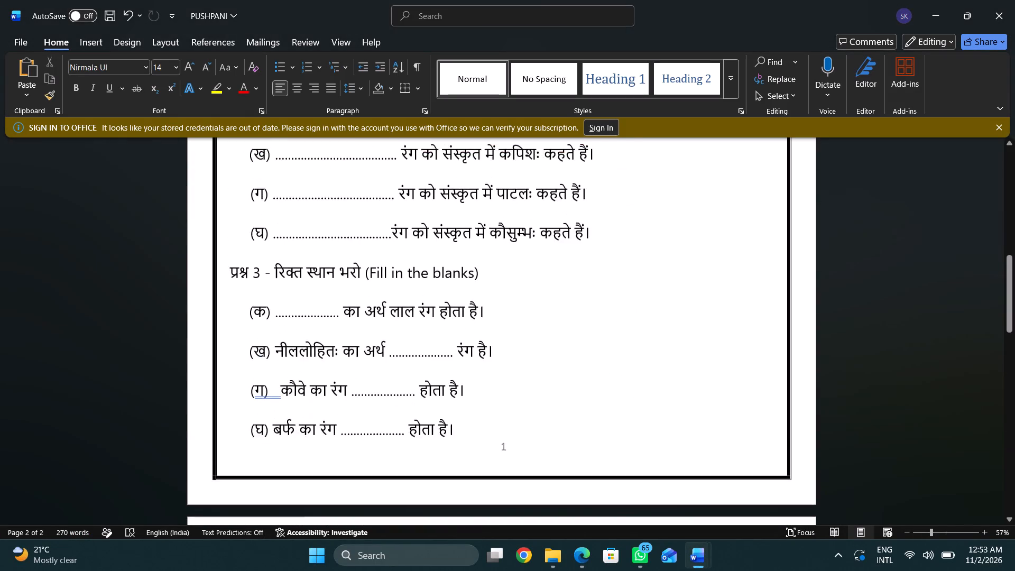
{"action": "scroll", "coordinate": [513, 275], "scroll_direction": "up", "scroll_amount": 5}
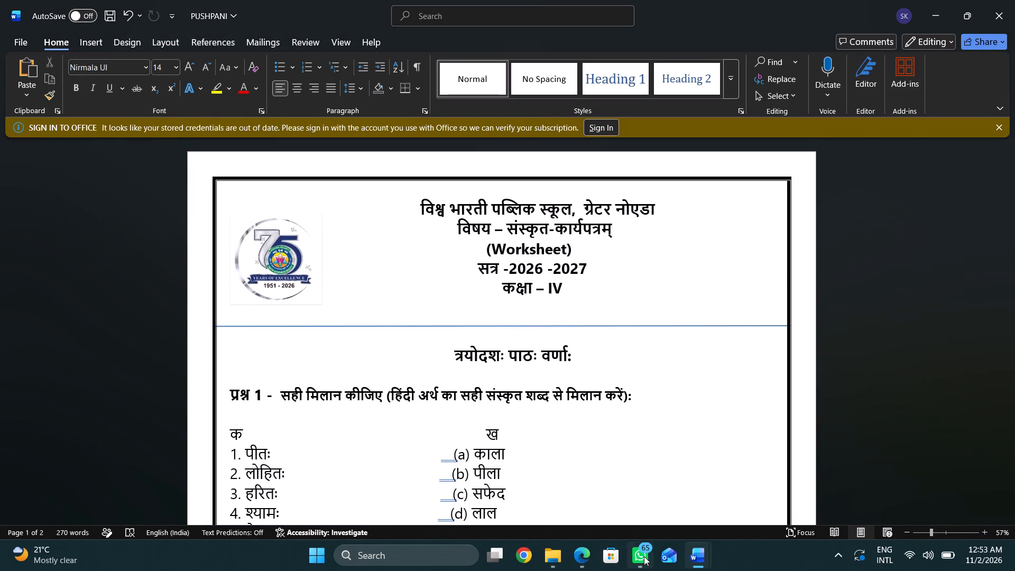